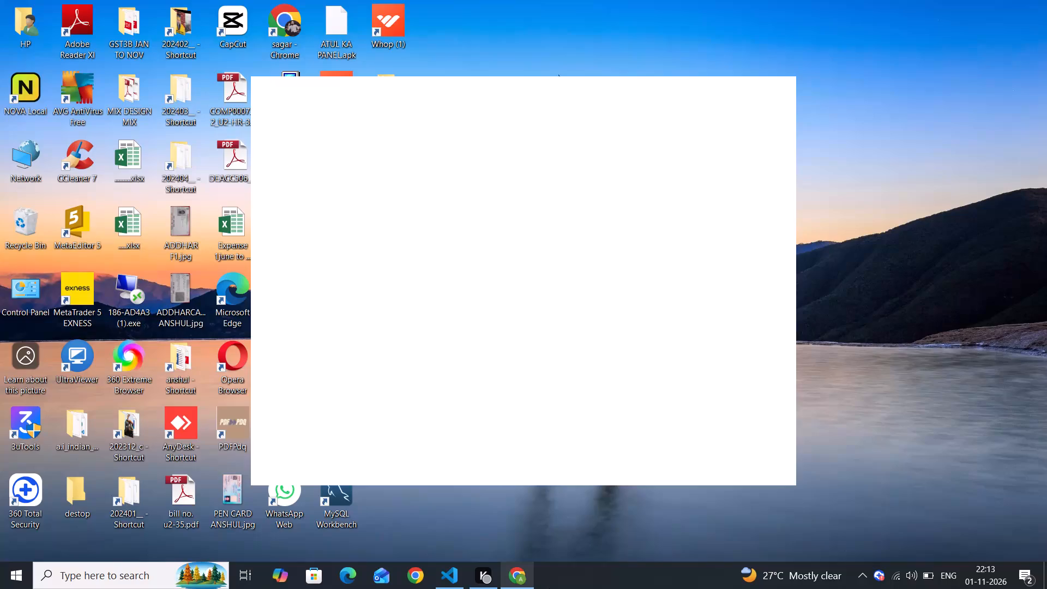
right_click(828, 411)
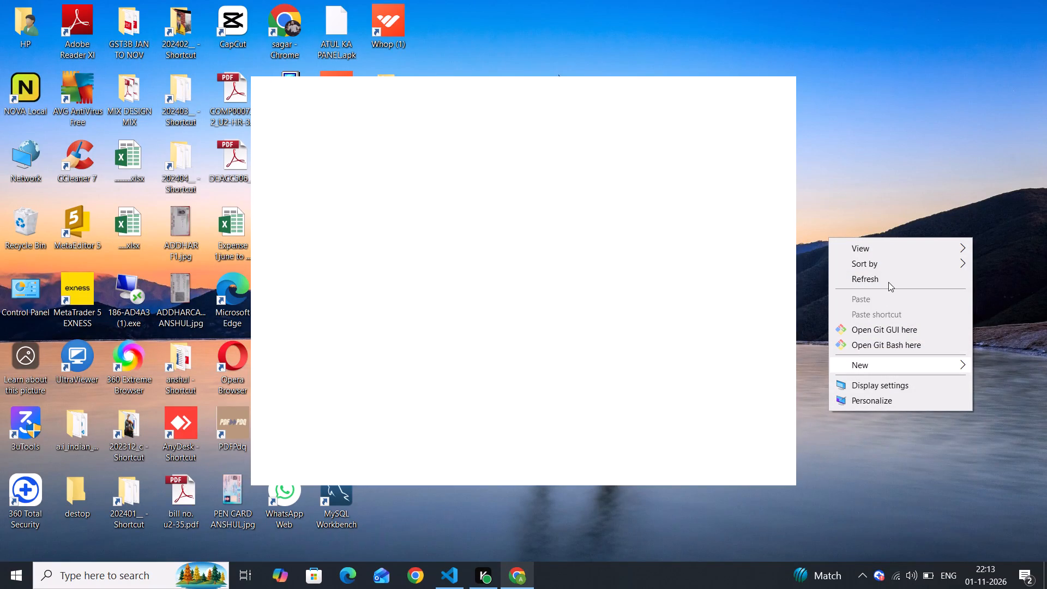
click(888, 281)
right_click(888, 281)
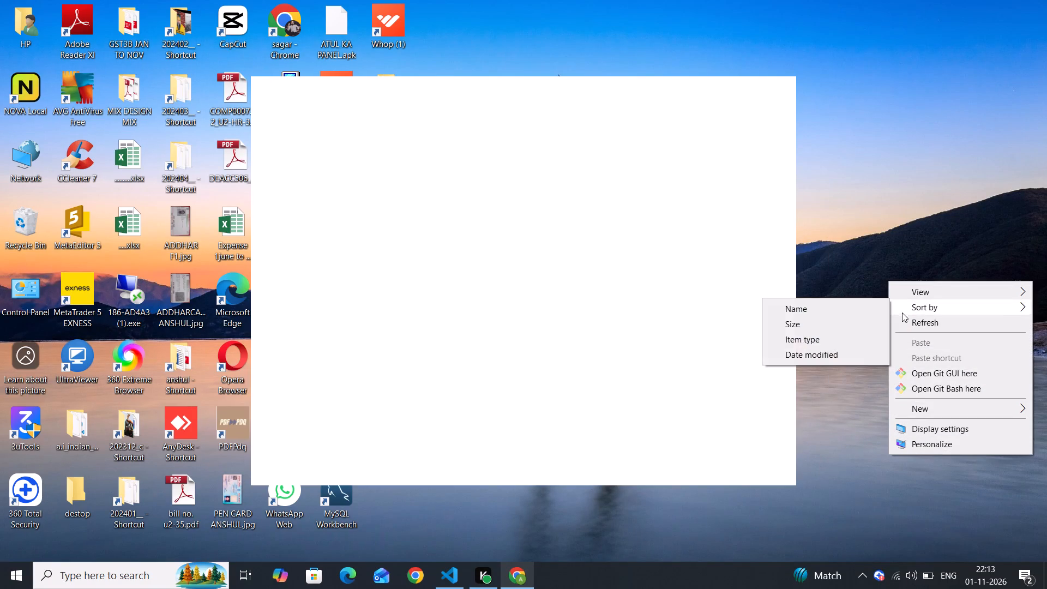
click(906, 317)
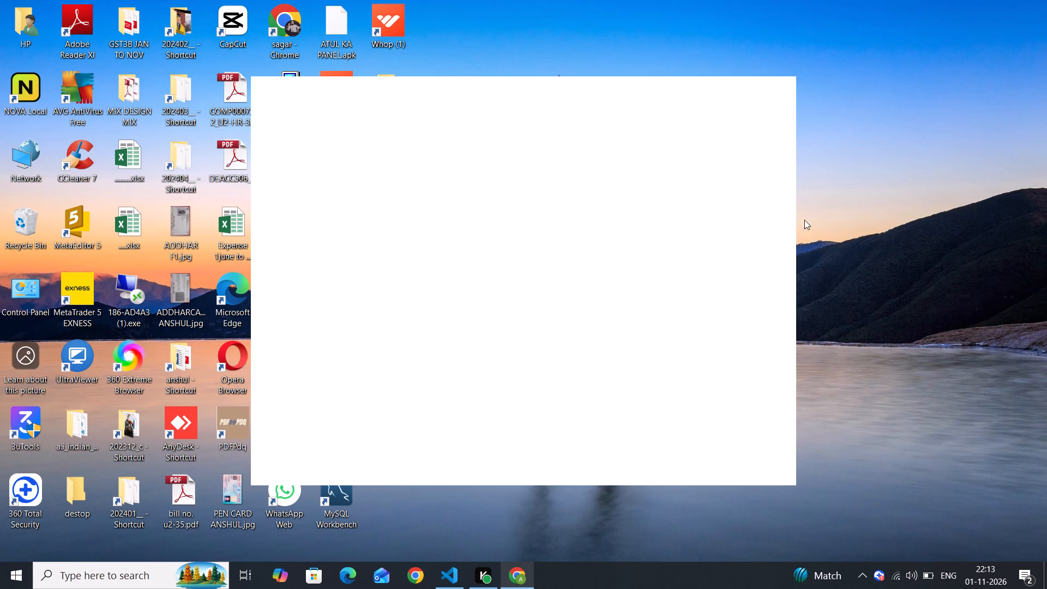
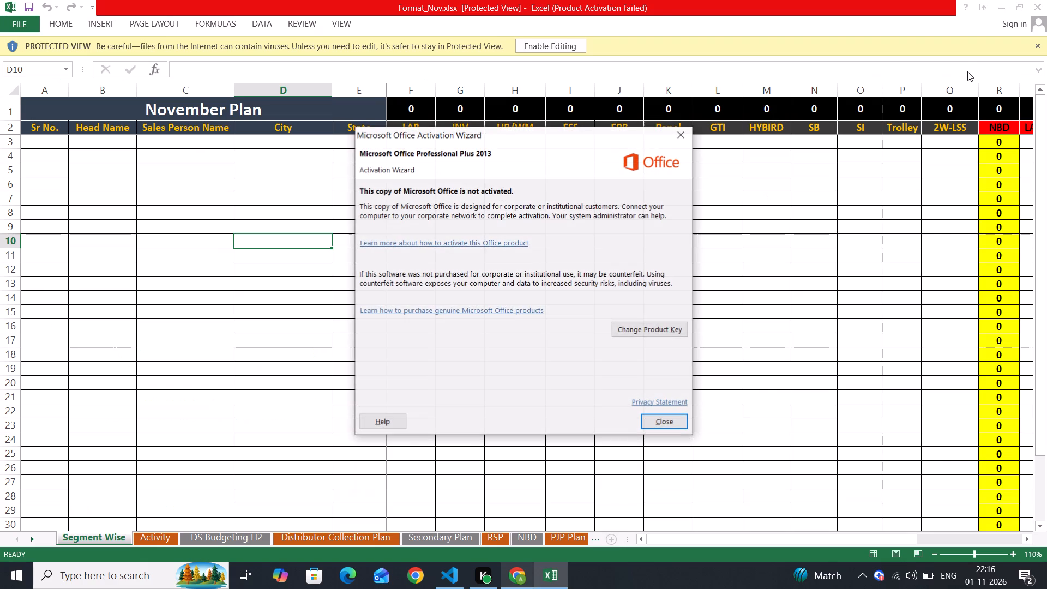
Dismiss the Microsoft Office Activation Wizard to get back to the November Plan workbook.
click(654, 414)
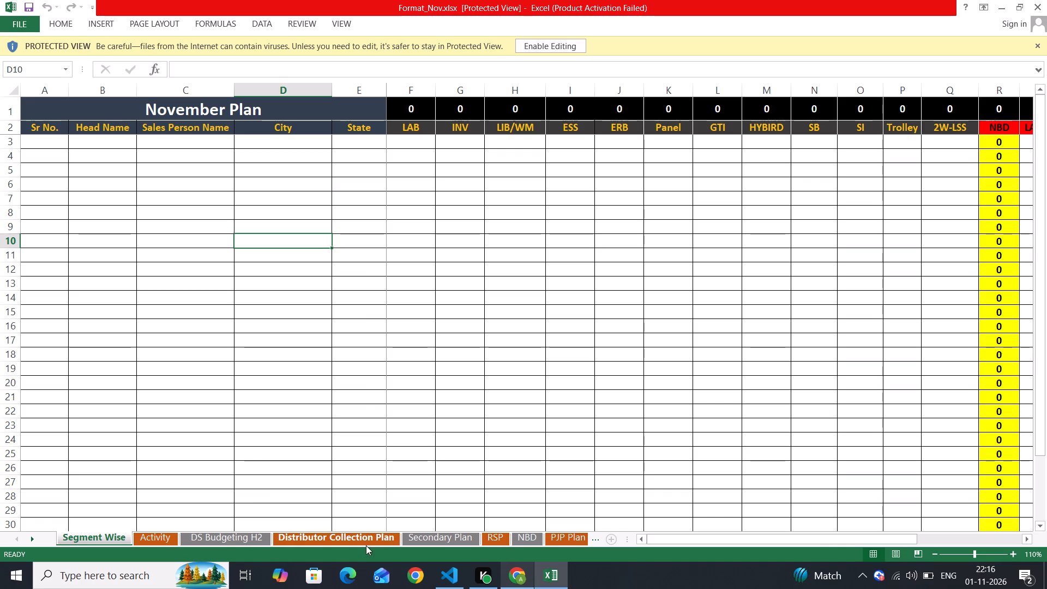
Go to the PJP Plan sheet and enable editing of the protected workbook.
click(561, 543)
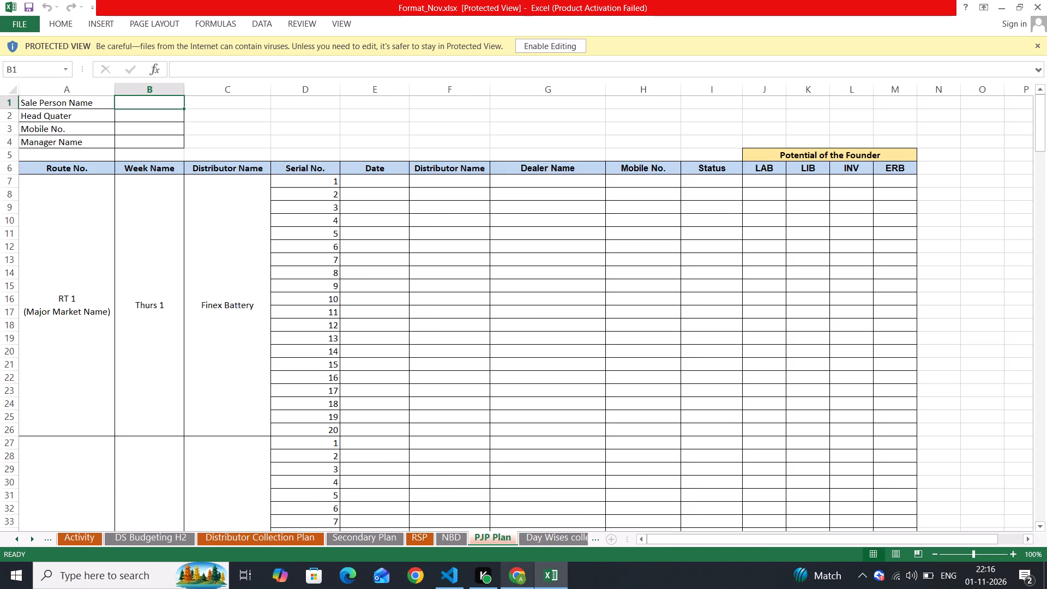
click(122, 106)
double_click(127, 101)
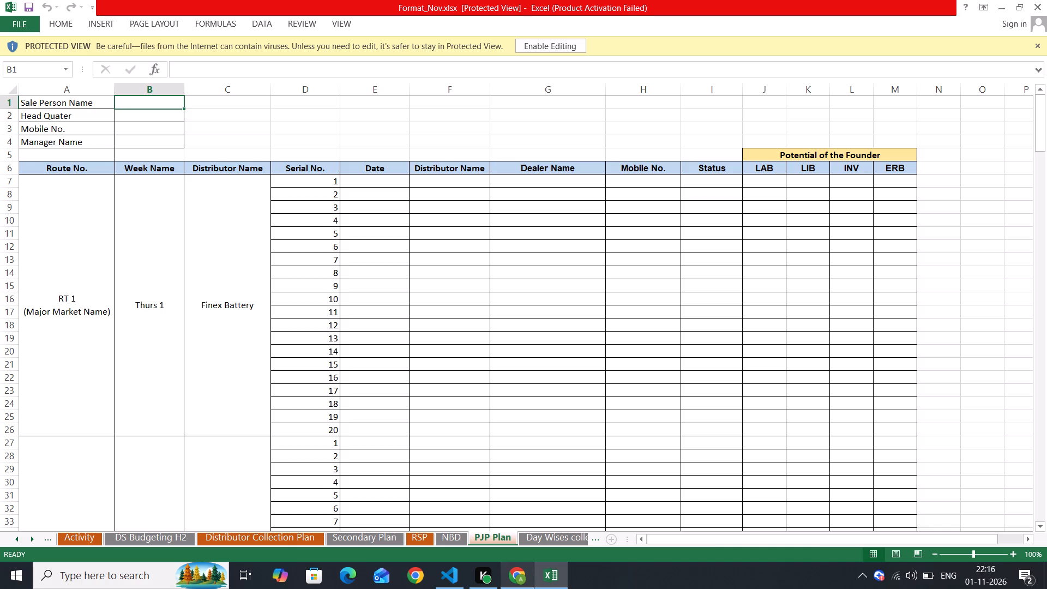
double_click(127, 101)
click(559, 45)
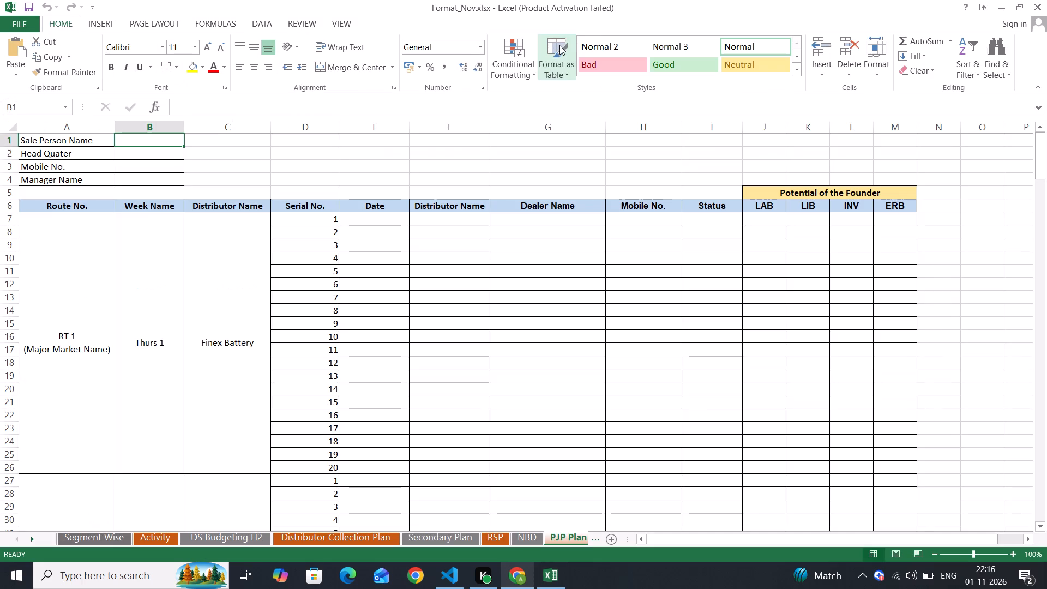
Enter the salesperson's full name in capitals beside Sale Person Name in the PJP Plan header block.
double_click(143, 142)
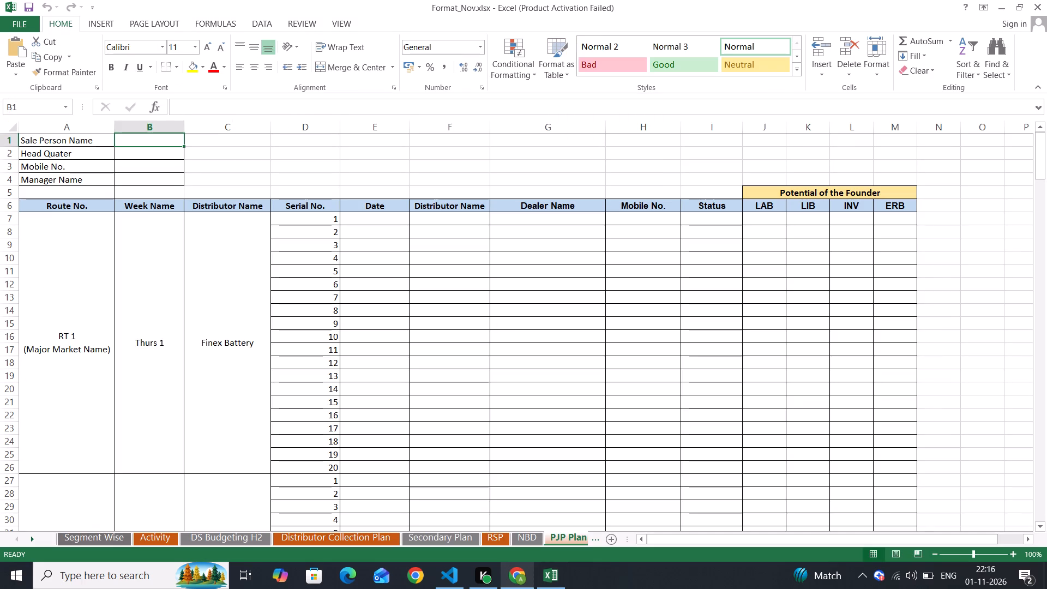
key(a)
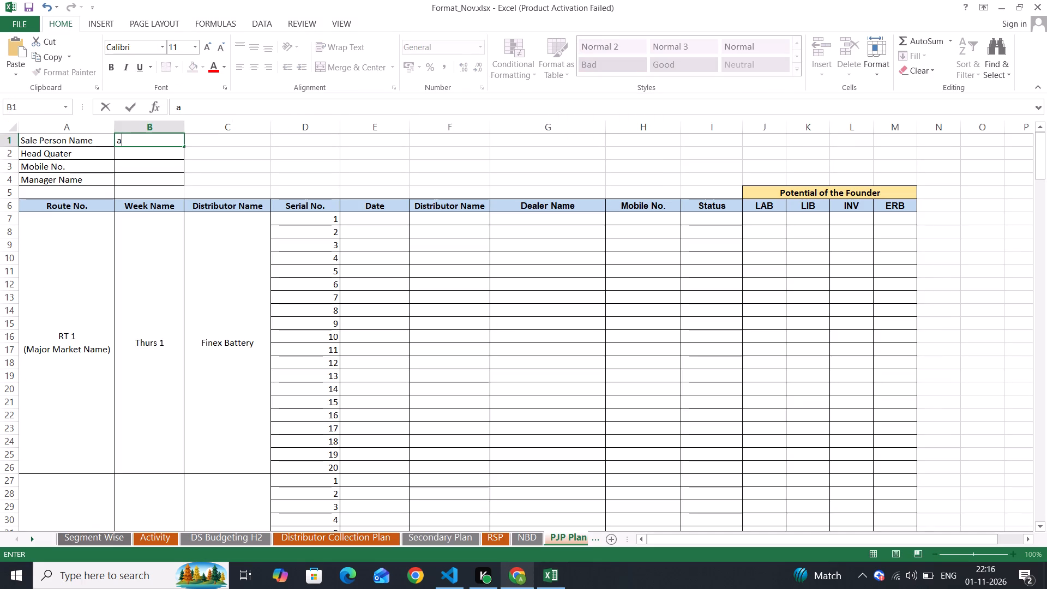
key(BackSpace)
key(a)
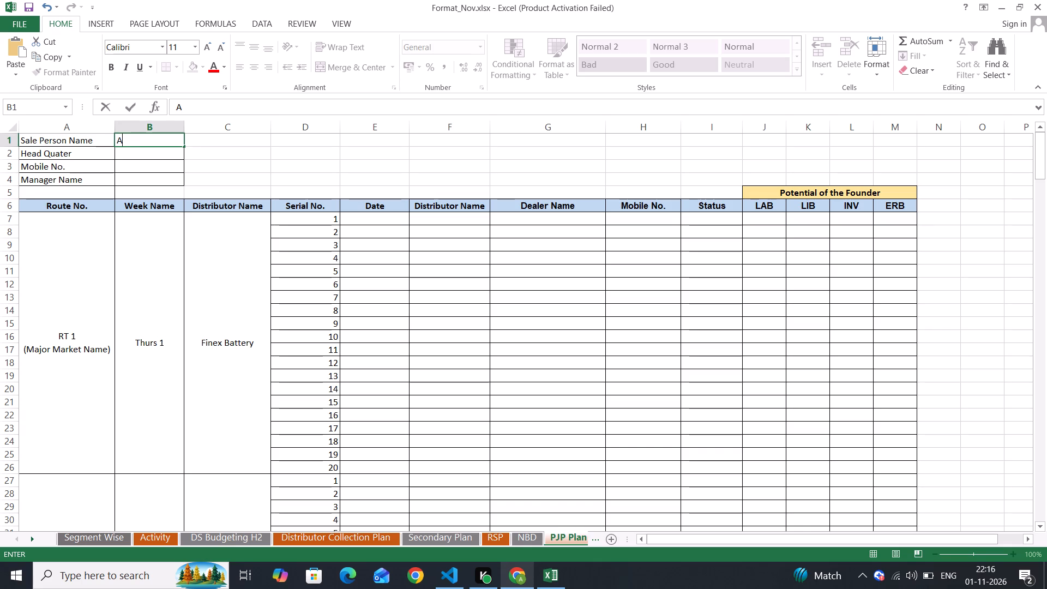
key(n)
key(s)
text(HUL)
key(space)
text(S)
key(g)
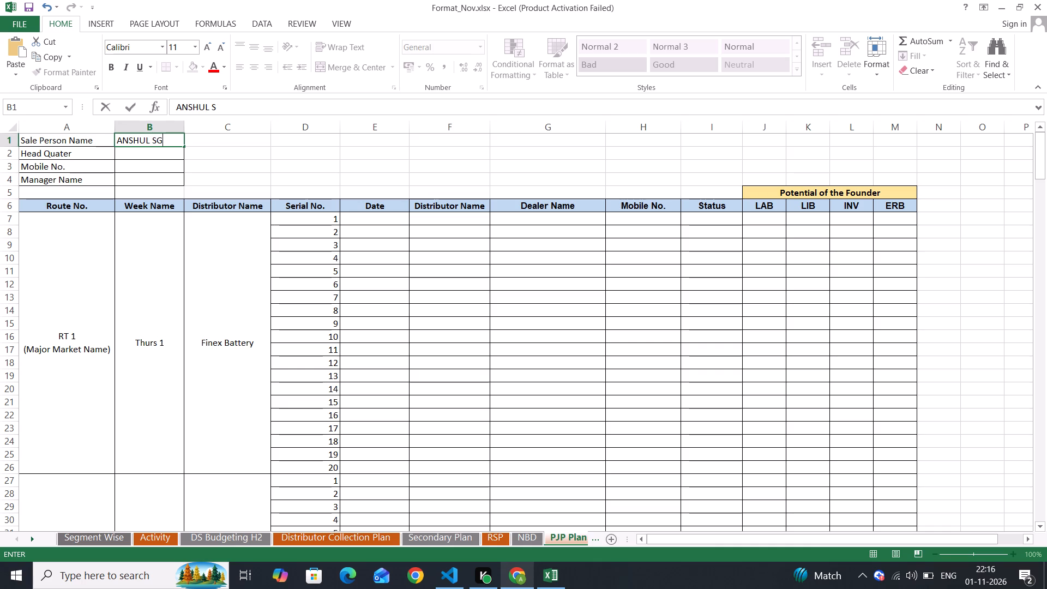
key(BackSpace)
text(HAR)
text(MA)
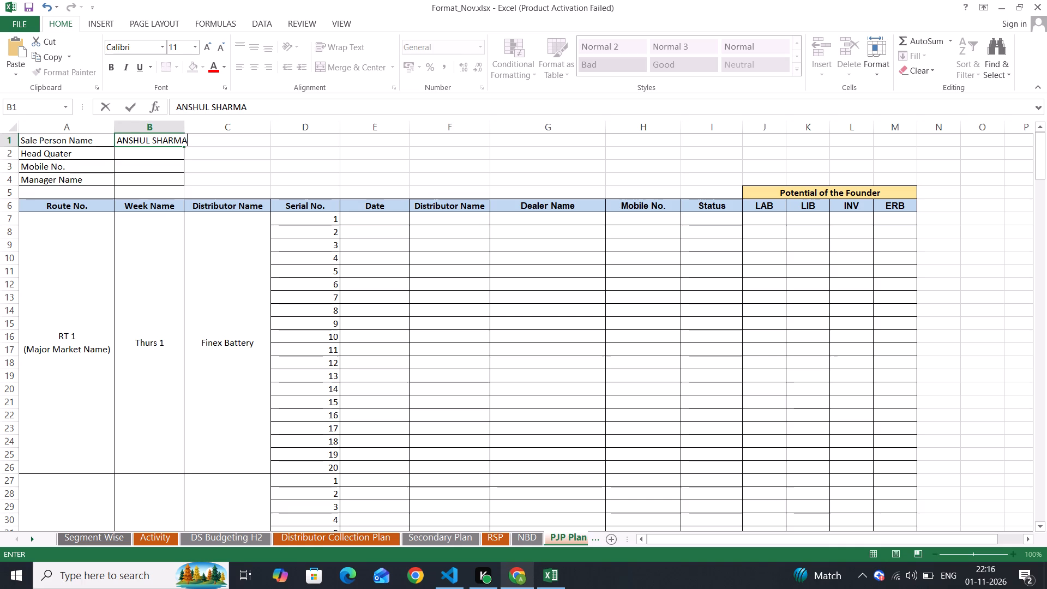
Enter SONIPAT PANIPAT as the Head Quater value in cell B2.
click(132, 156)
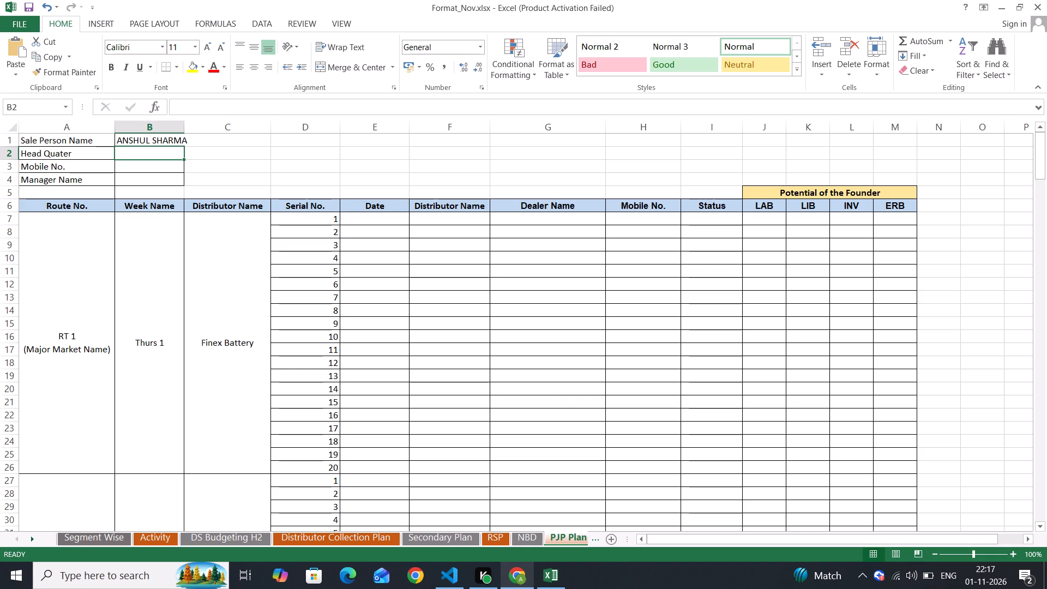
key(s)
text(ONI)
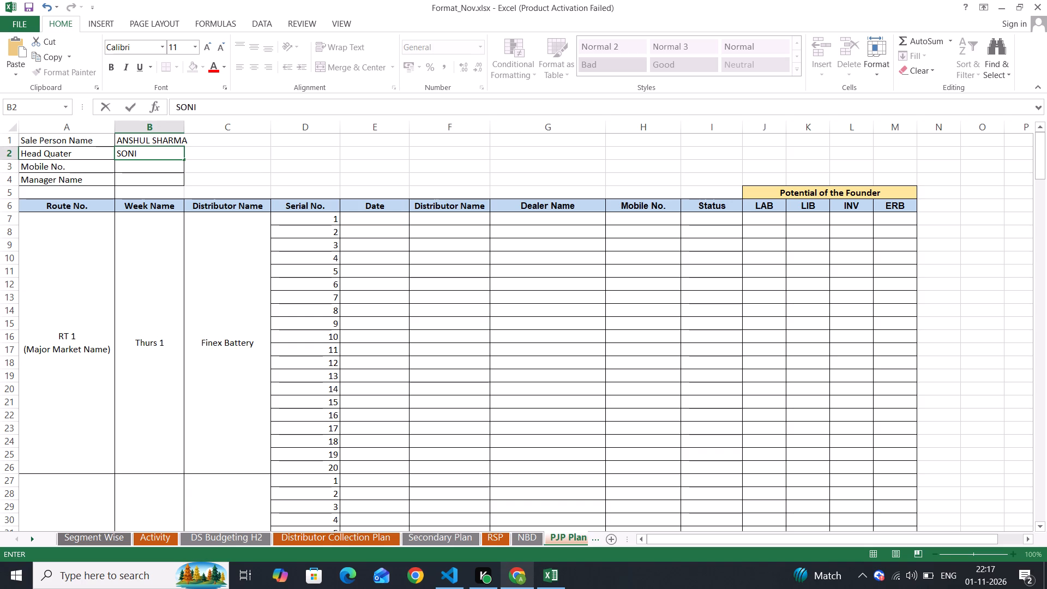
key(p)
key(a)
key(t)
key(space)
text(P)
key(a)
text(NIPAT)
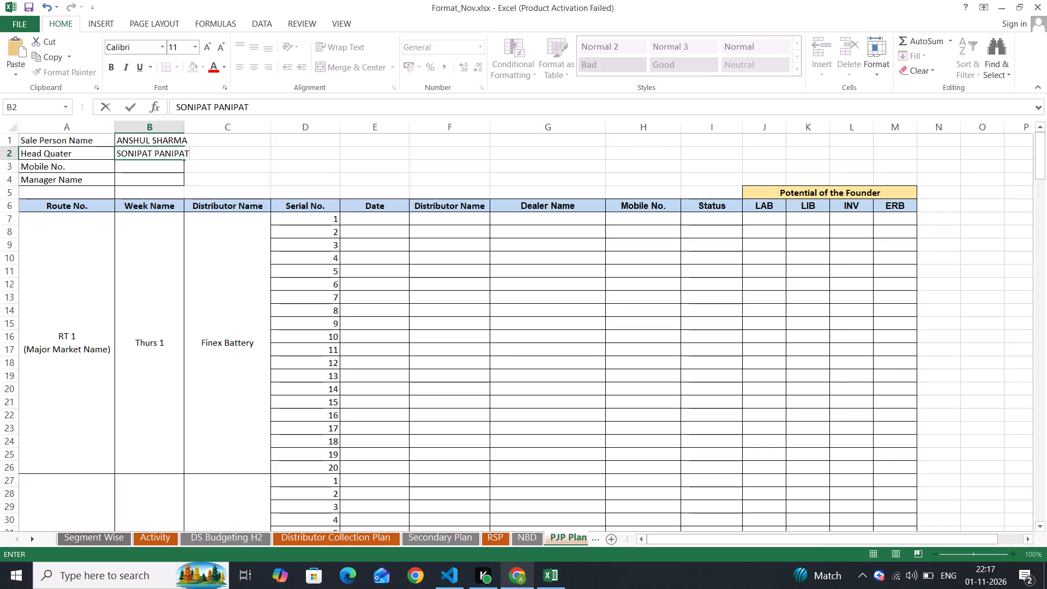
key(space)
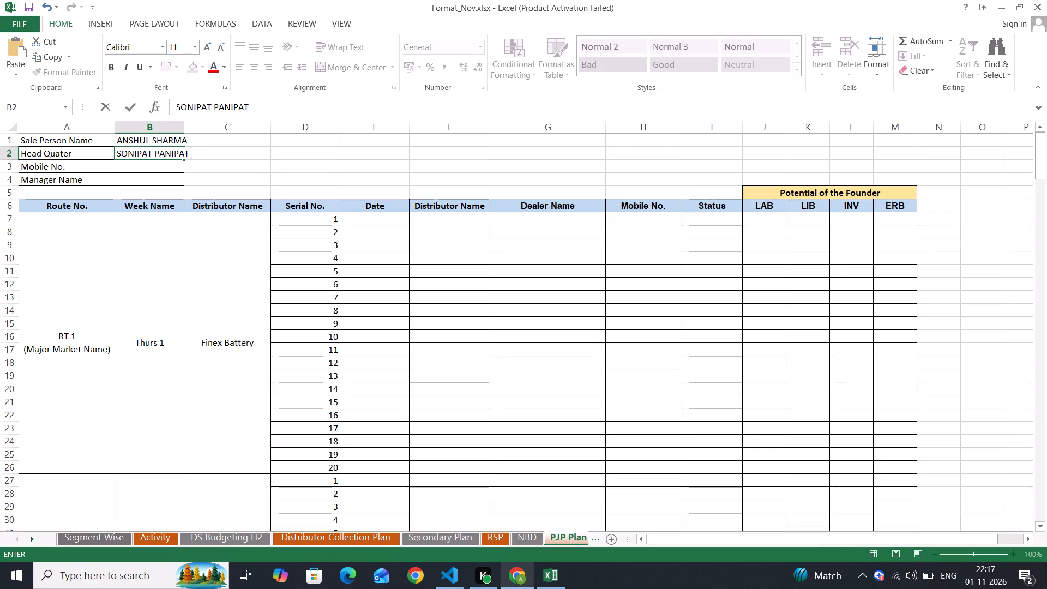
Enter the salesperson's mobile number beside Mobile No. in cell B3.
click(135, 163)
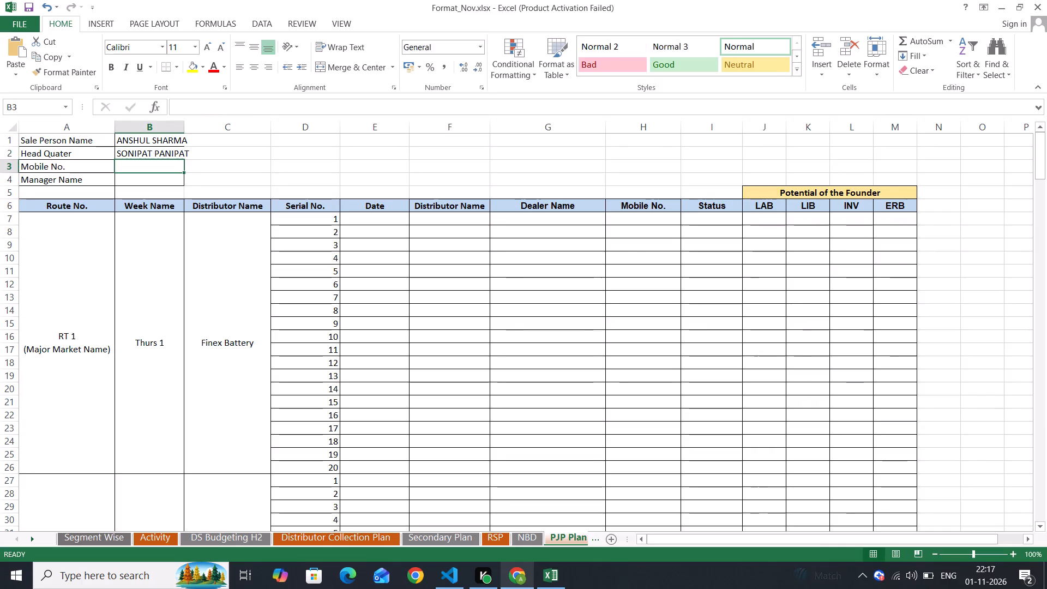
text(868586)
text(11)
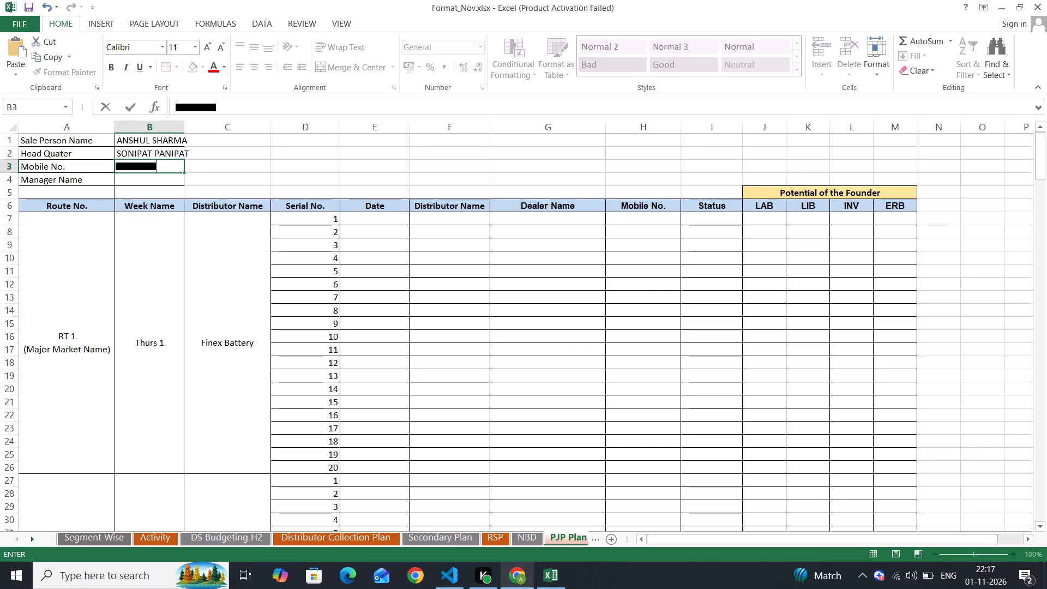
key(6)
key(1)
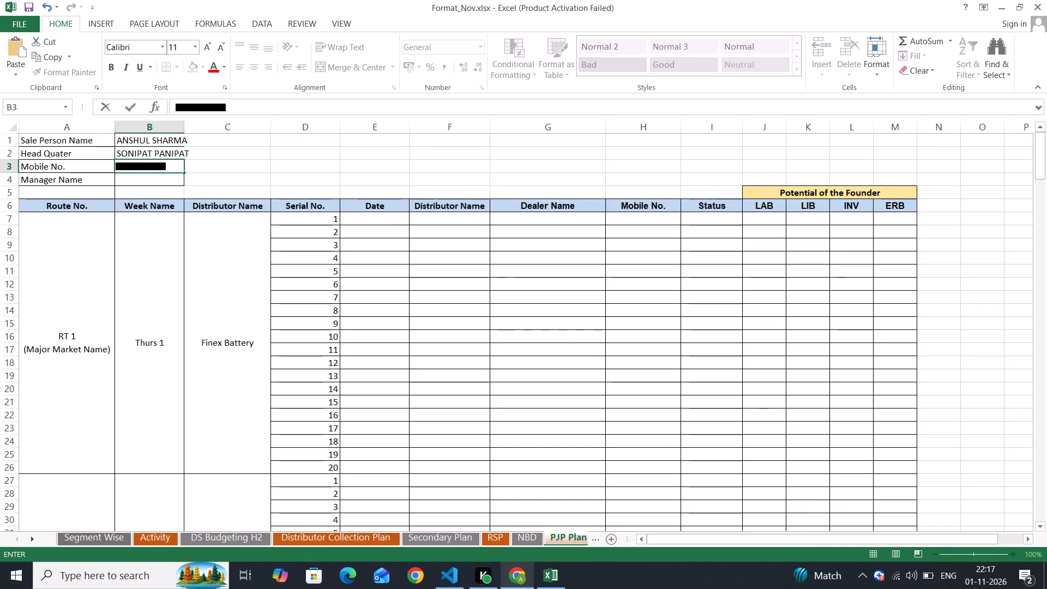
Enter the manager's full name in capitals beside Manager Name in cell B4.
click(137, 178)
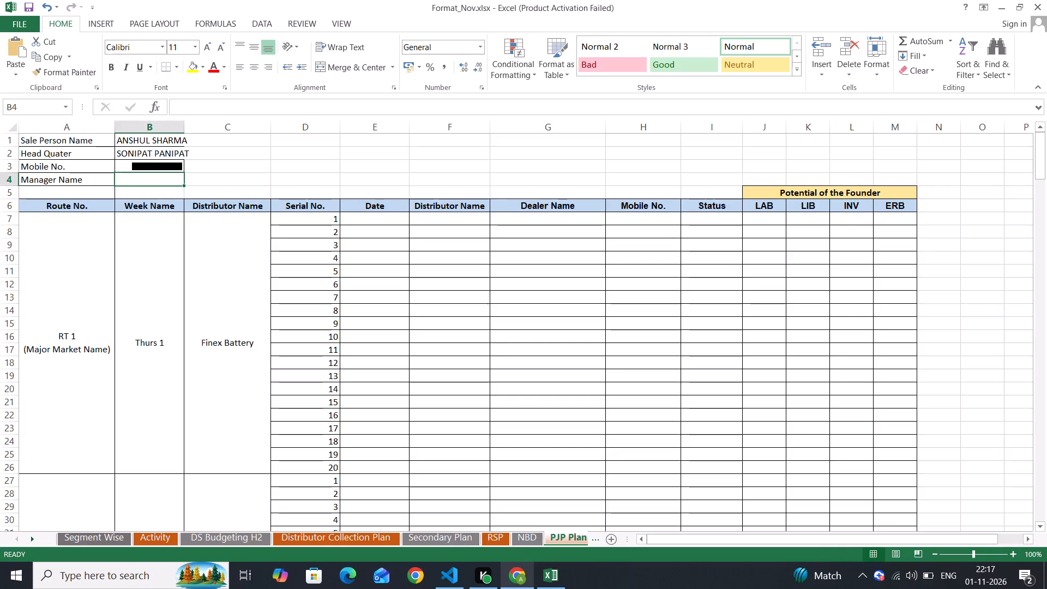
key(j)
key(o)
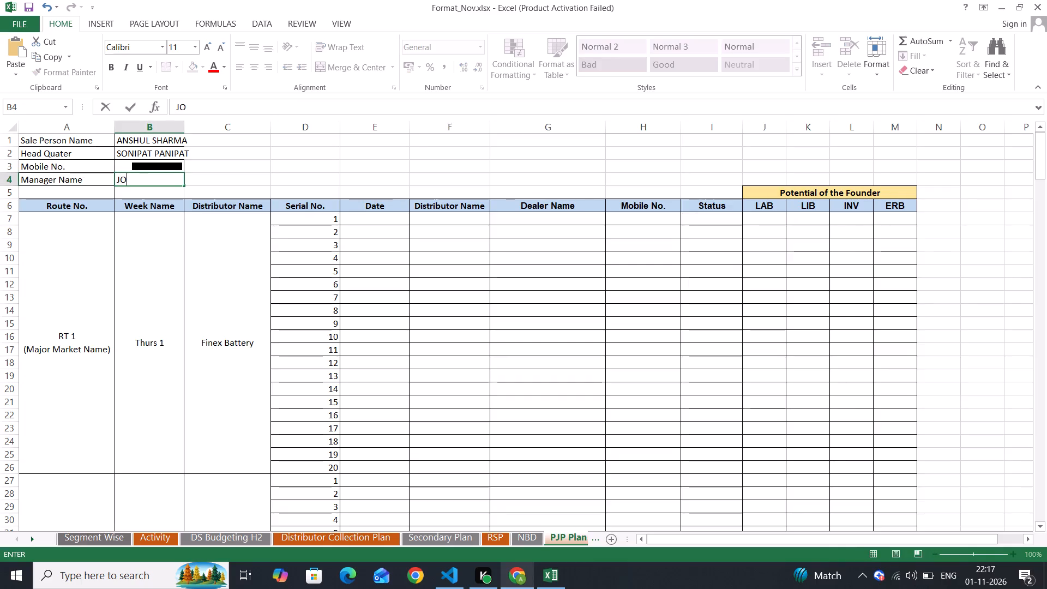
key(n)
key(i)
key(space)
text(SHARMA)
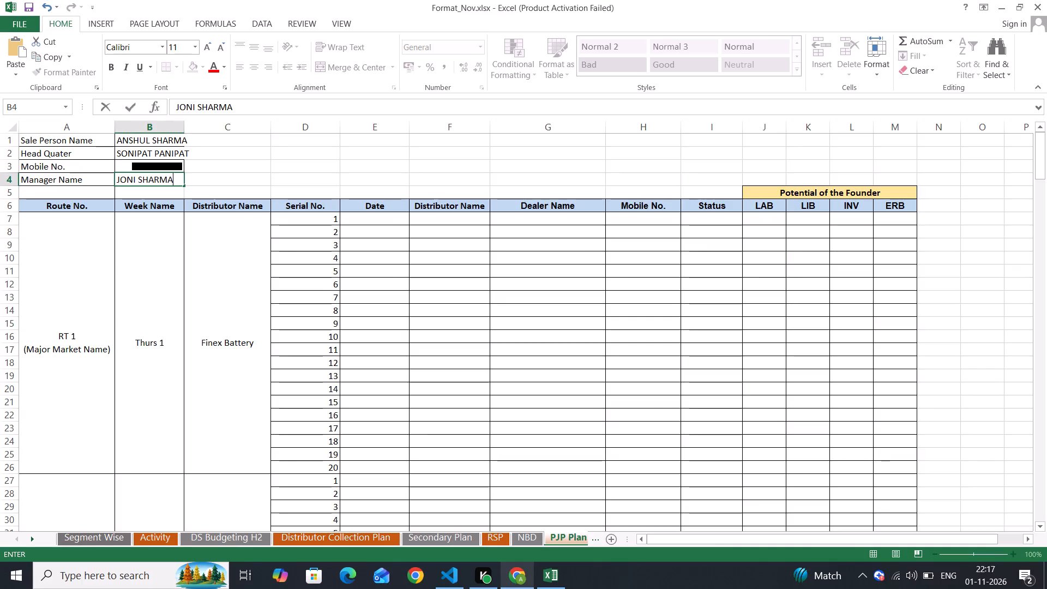
Clear the placeholder text "Major Market Name" inside the brackets of the RT 1 route cell, keeping RT 1 and the brackets.
click(92, 348)
click(92, 348)
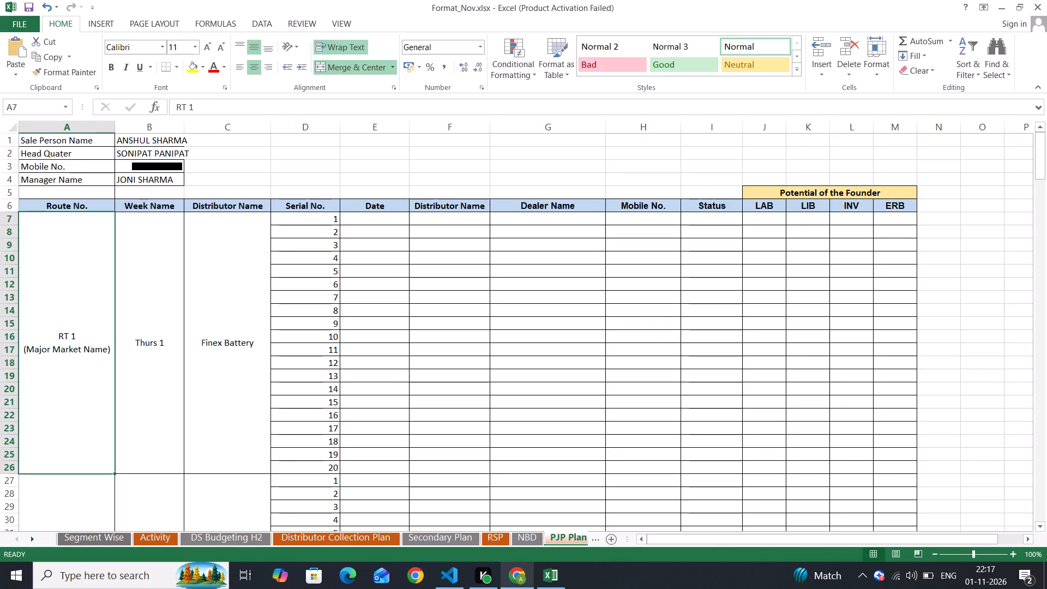
click(99, 348)
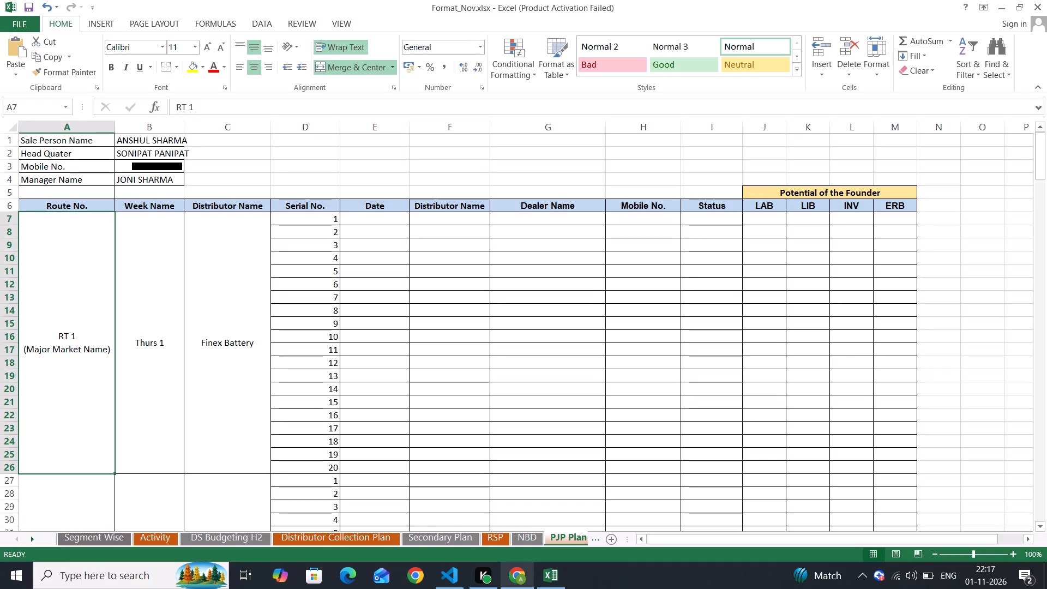
click(99, 350)
click(99, 350)
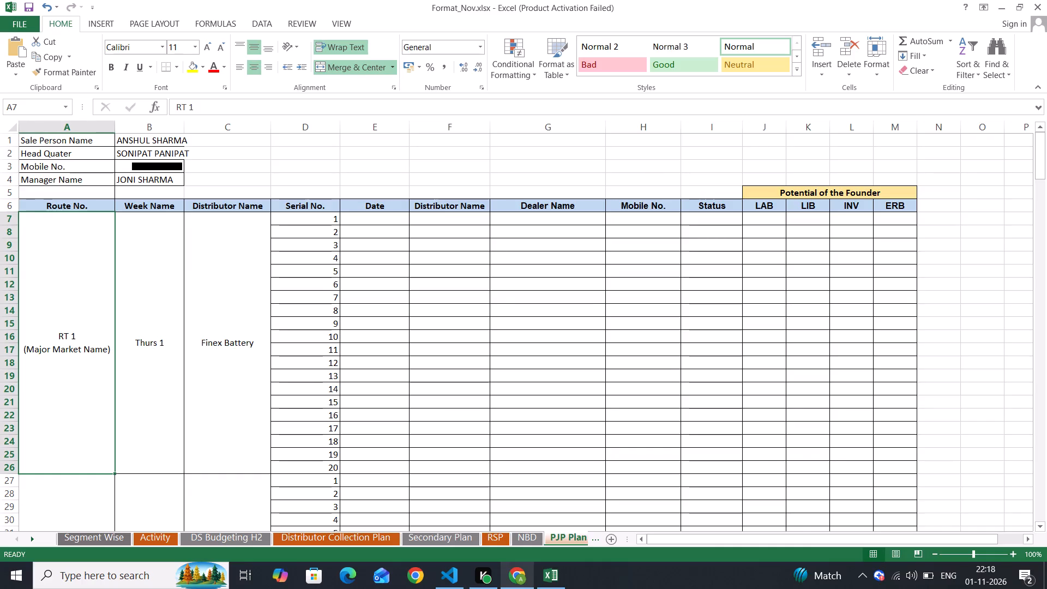
click(100, 352)
triple_click(100, 352)
click(100, 352)
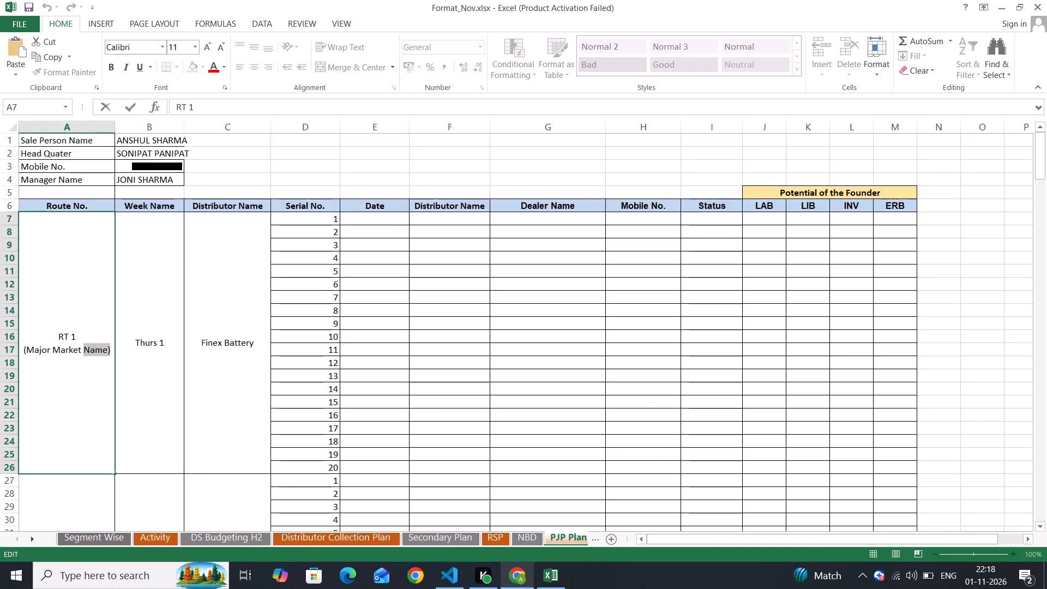
click(104, 350)
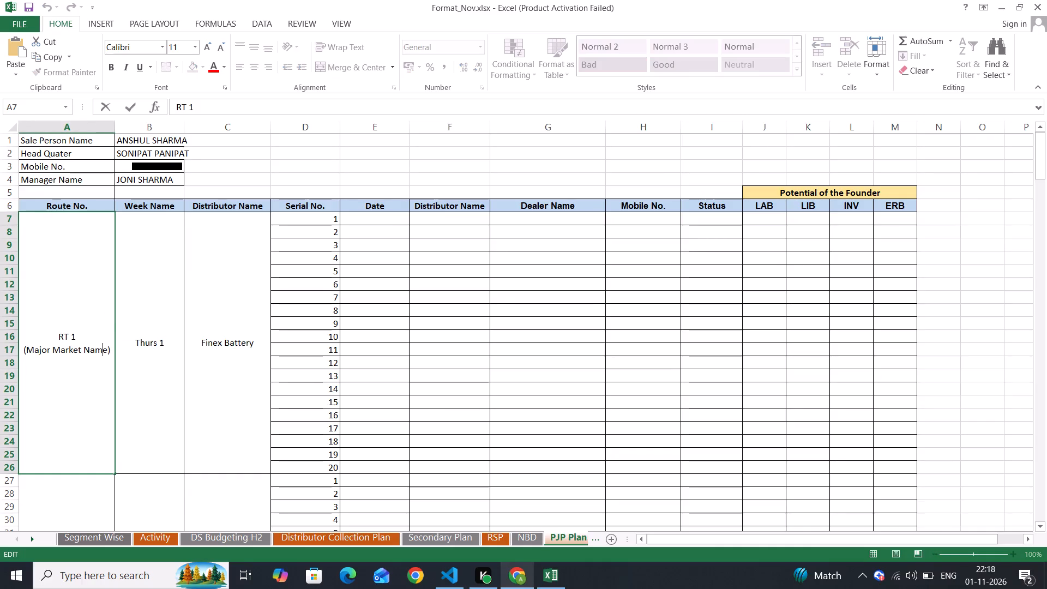
click(109, 346)
click(107, 348)
key(BackSpace)
key(BackSpace)
key(BackSpace)
key(BackSpace)
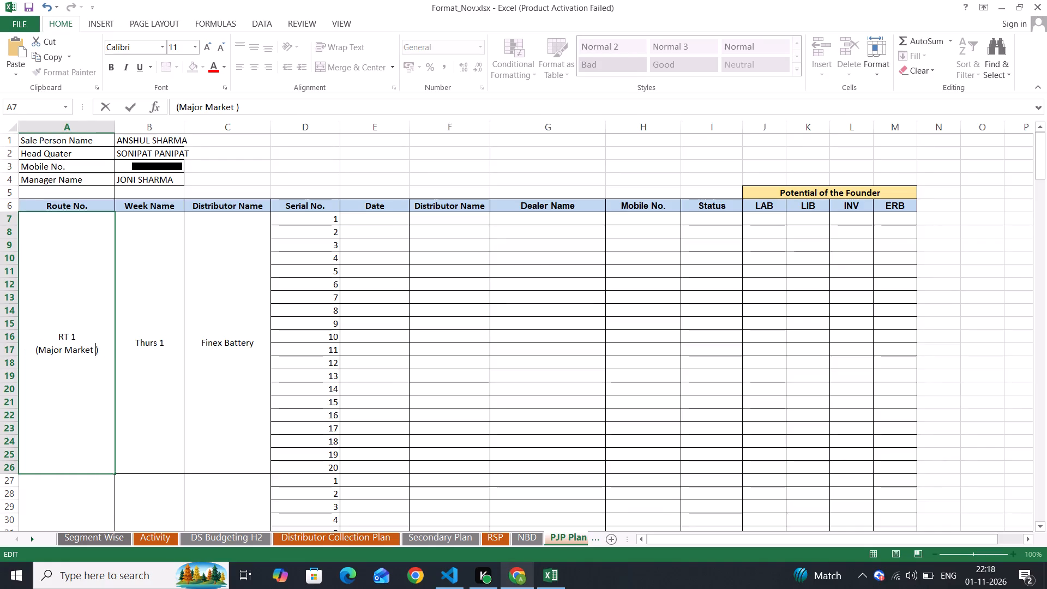
key(BackSpace)
key(BackSpace)
key(BackSpace)
key(BackSpace)
key(BackSpace)
key(BackSpace)
key(BackSpace)
key(BackSpace)
key(BackSpace)
key(BackSpace)
key(BackSpace)
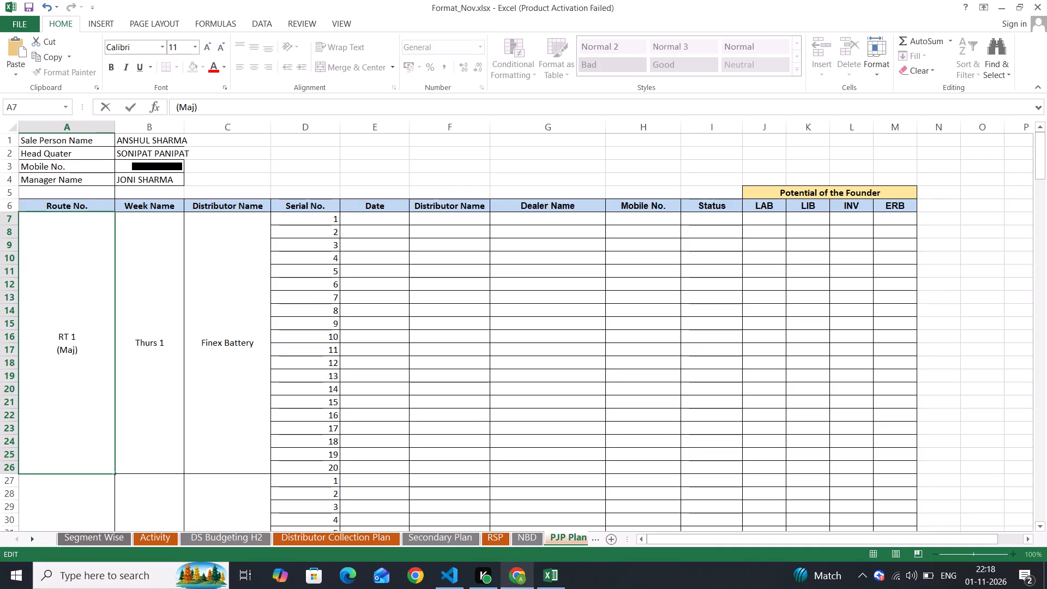
key(BackSpace)
key(BackSpace)
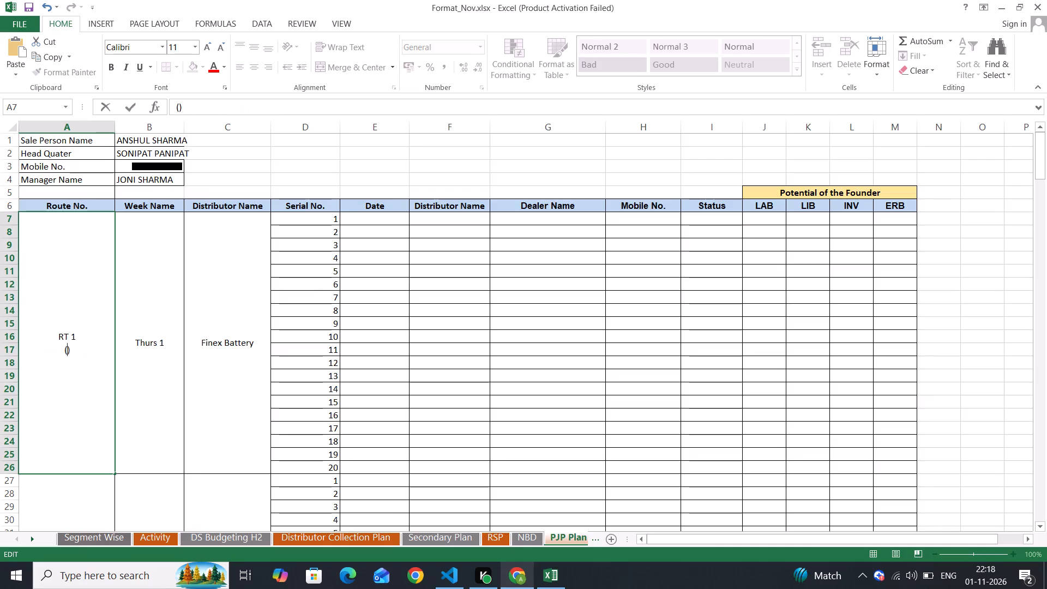
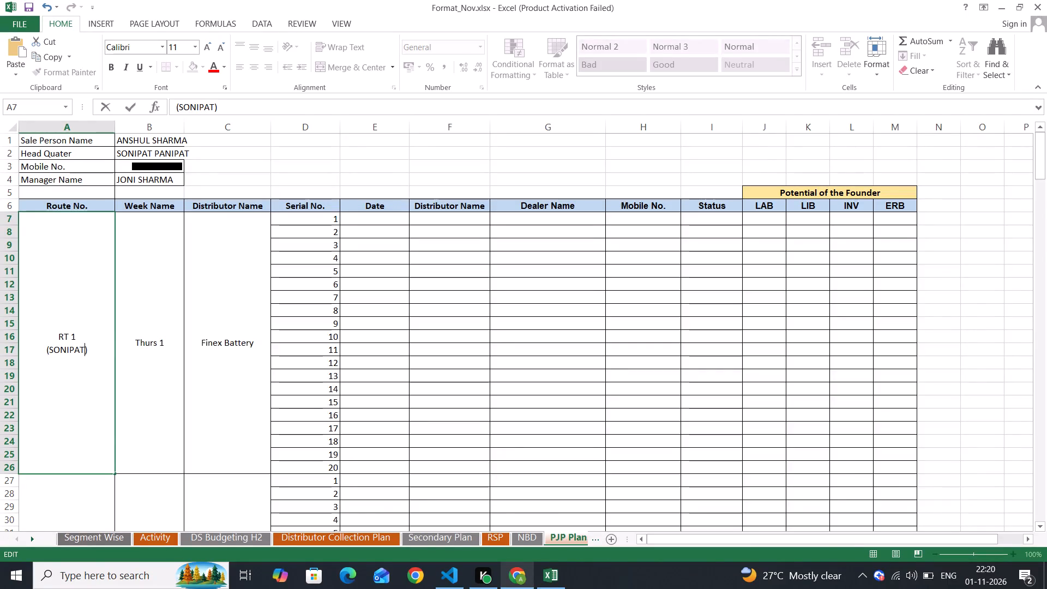
Replace the distributor name in the merged RT 1 cell of column C with TBA.
click(252, 341)
double_click(252, 341)
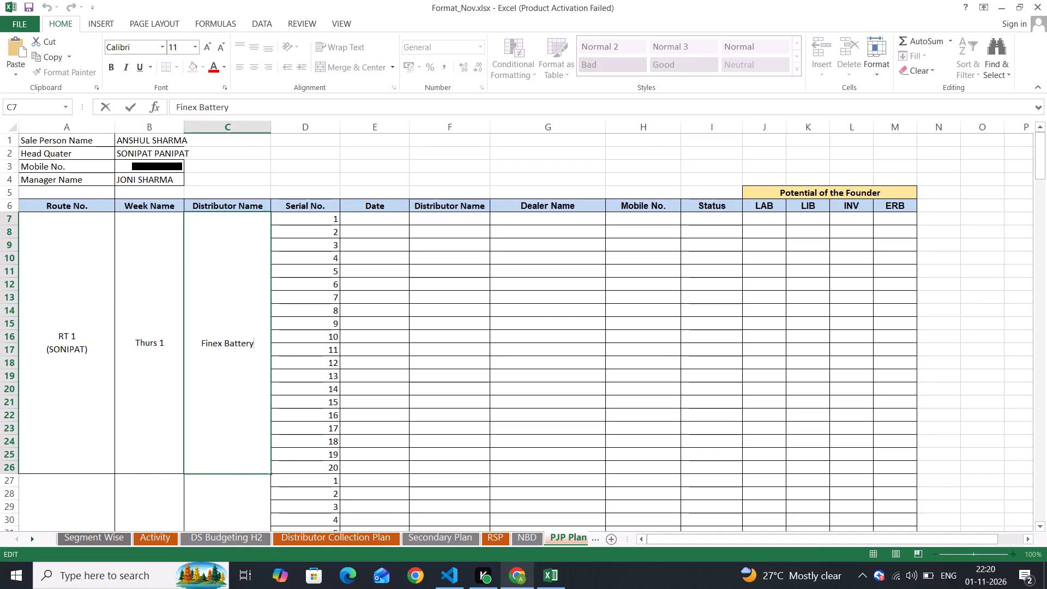
key(BackSpace)
key(BackSpace)
key(BackSpace)
key(BackSpace)
key(BackSpace)
key(BackSpace)
key(BackSpace)
key(BackSpace)
key(BackSpace)
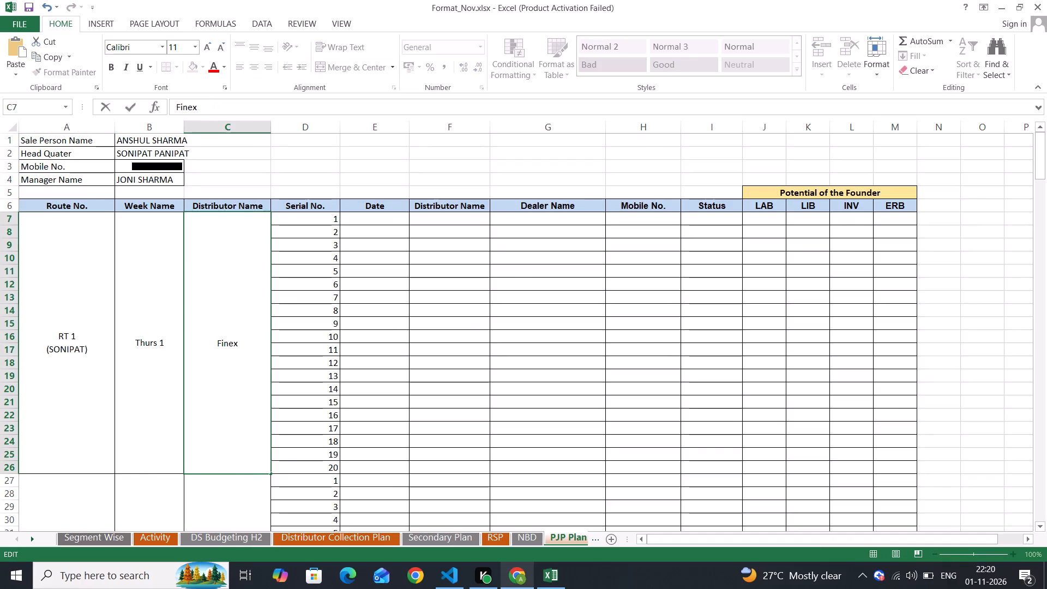
key(BackSpace)
key(BackSpace)
key(BackSpace)
key(BackSpace)
text(TB)
key(a)
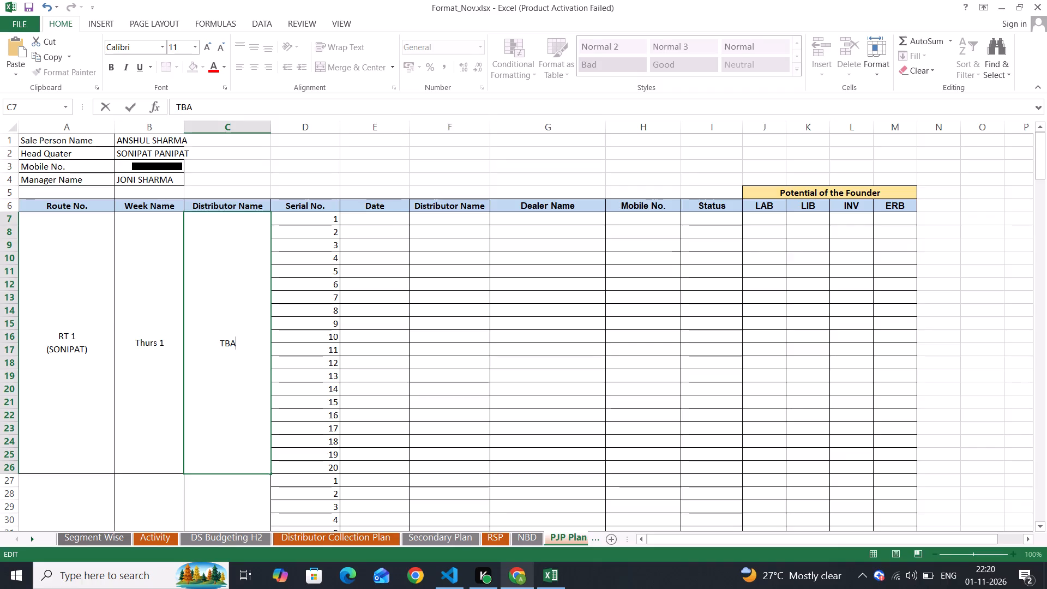
Change the RT 1 week name in column B to TUESDAY 1.
double_click(155, 346)
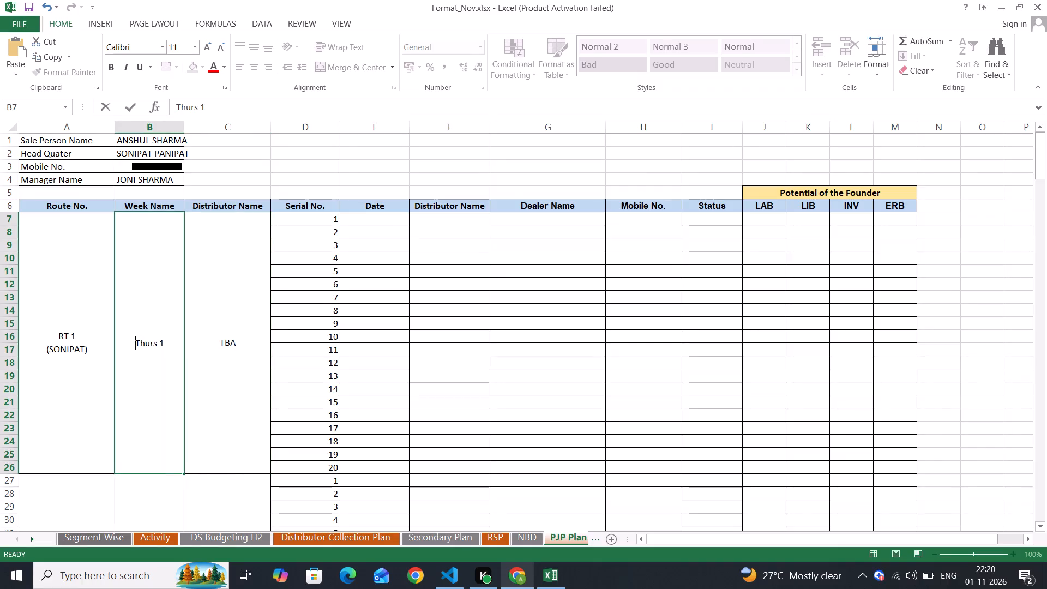
click(158, 346)
key(BackSpace)
key(BackSpace)
key(BackSpace)
key(BackSpace)
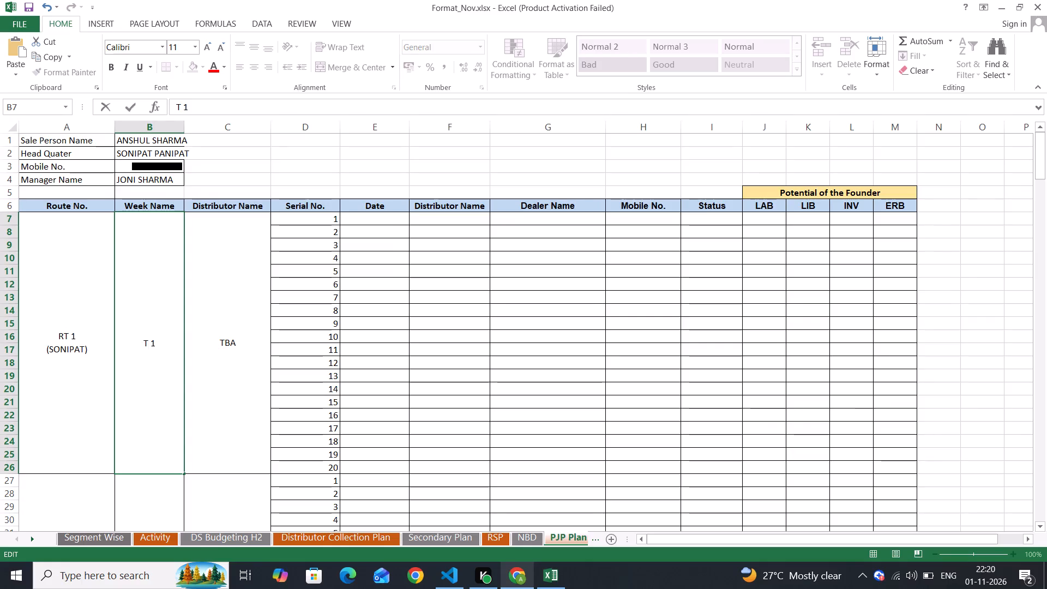
key(u)
text(ES)
text(DAY)
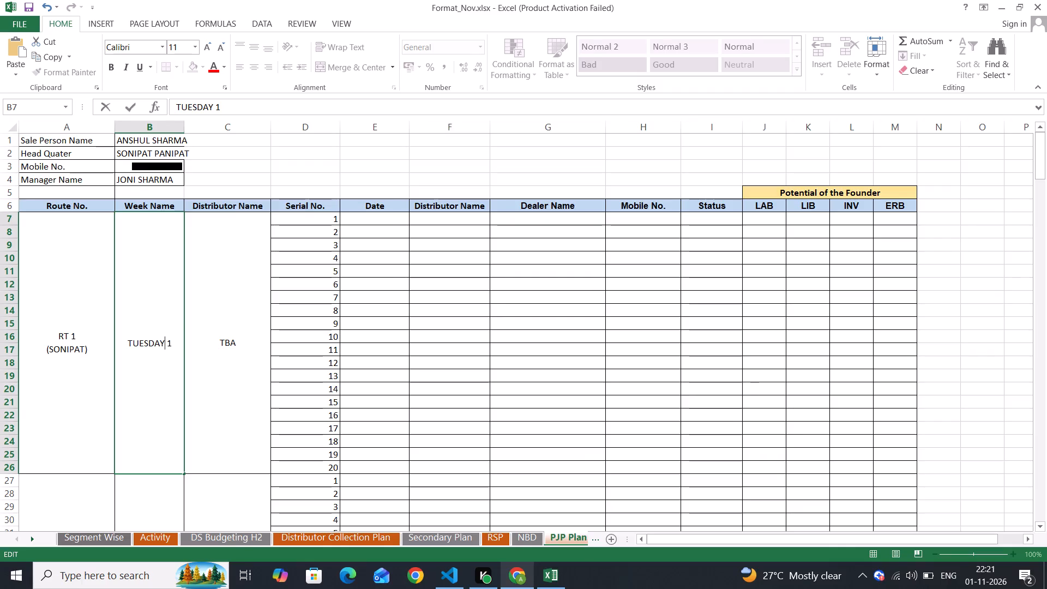
Enter the date 3/11/26 for serial no. 1 of RT 1 in cell E7.
click(388, 217)
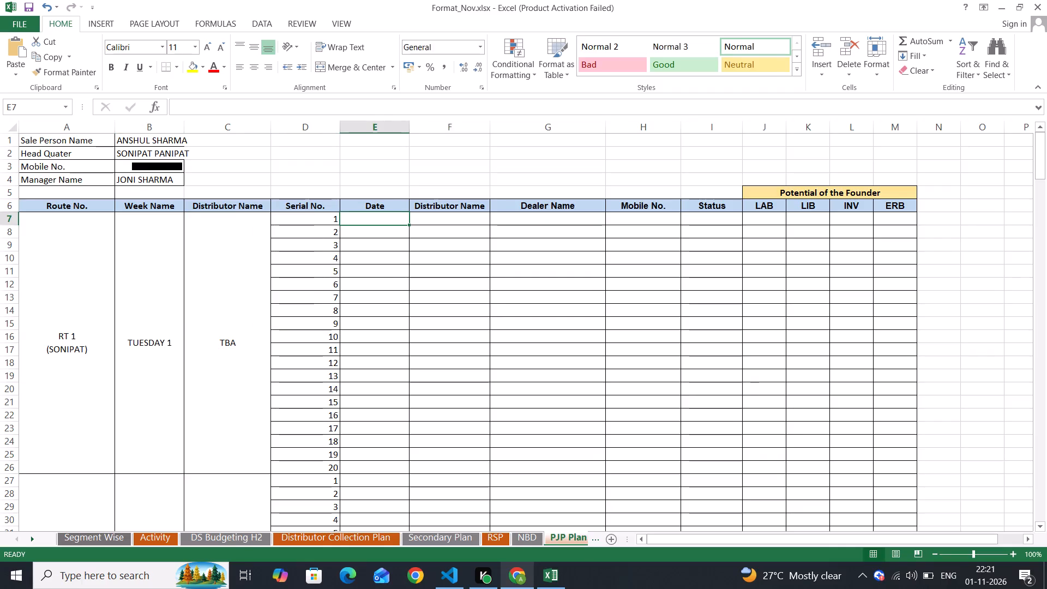
key(3)
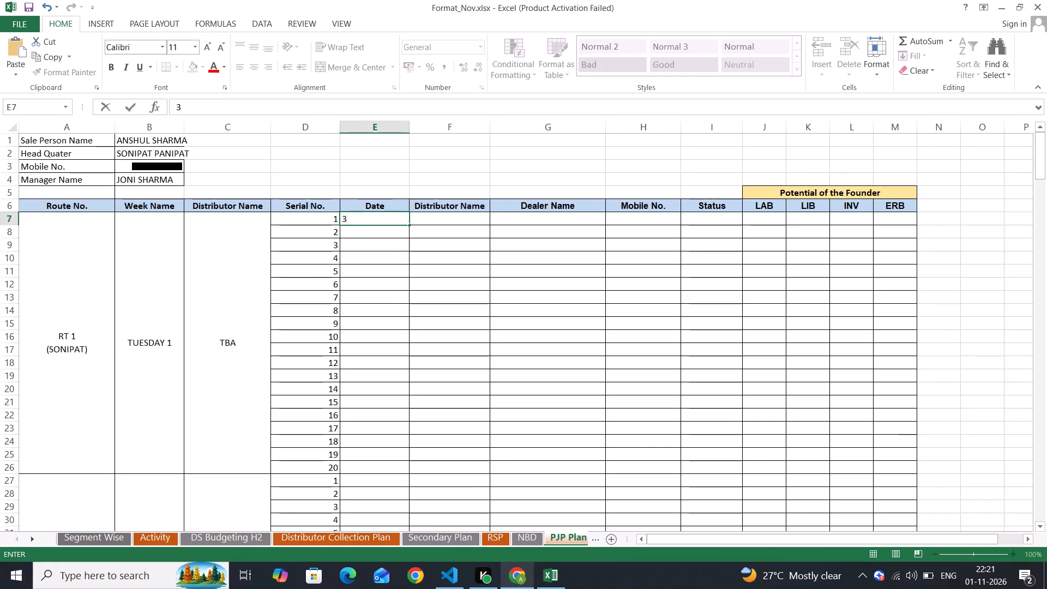
key(slash)
text(11)
key(slash)
key(2)
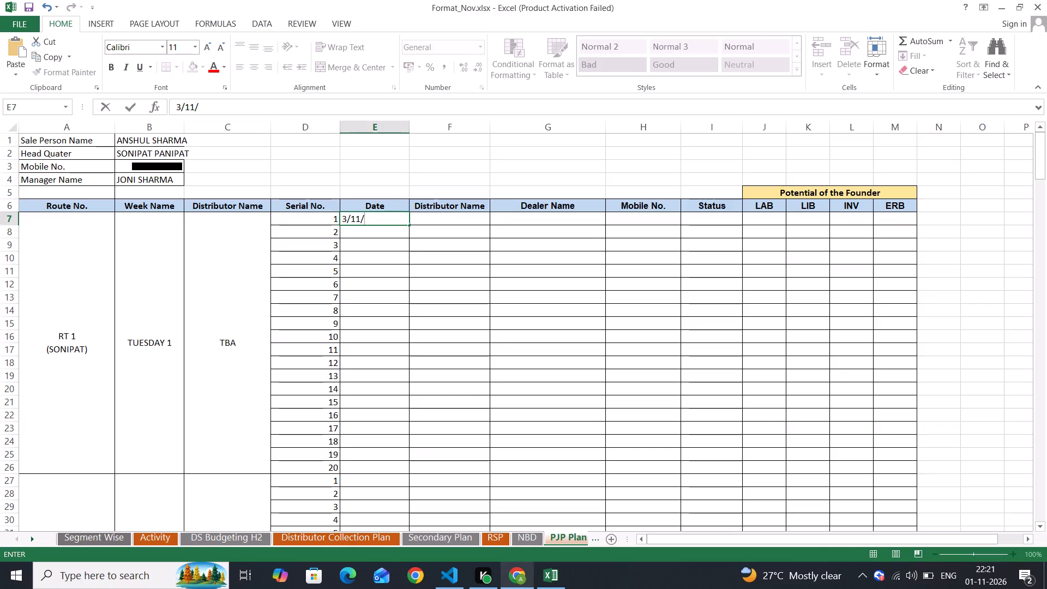
key(6)
Enter SHREE UMA AMRIT as the distributor name for serial no. 1 in cell F7.
click(449, 217)
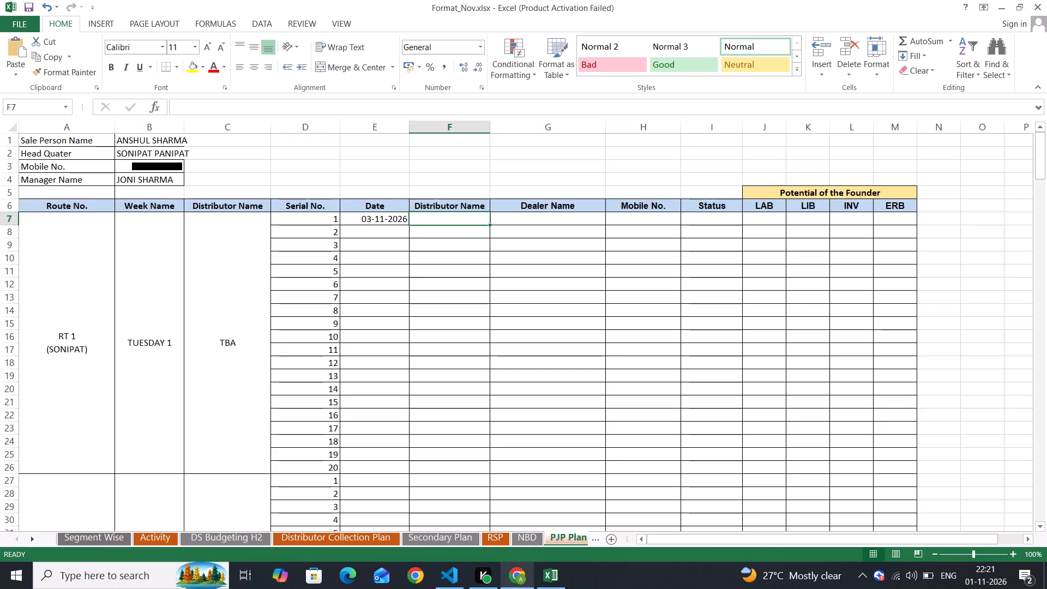
key(s)
text(HREE)
key(space)
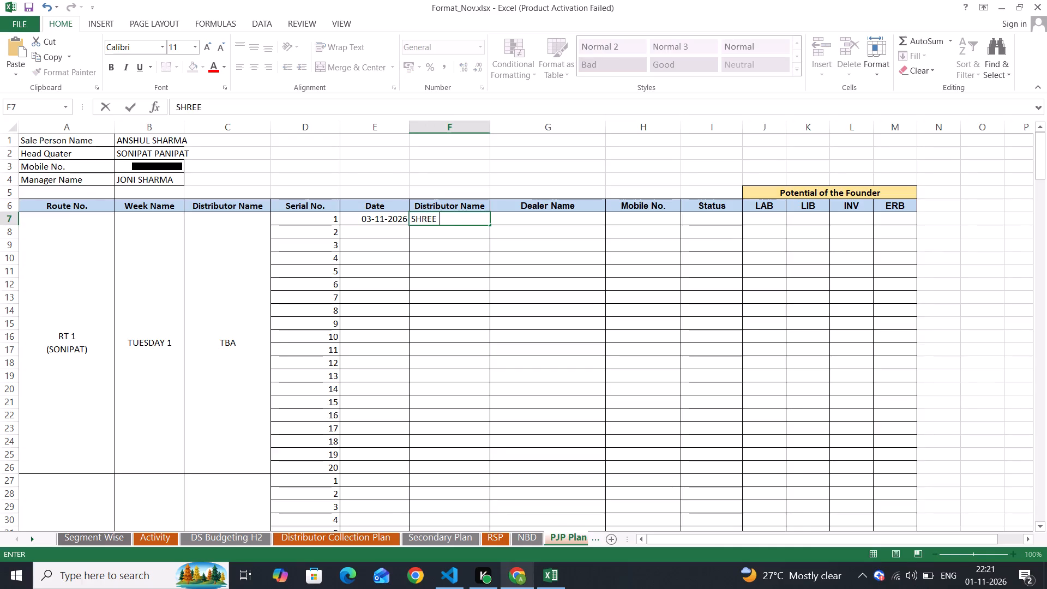
text(UMA)
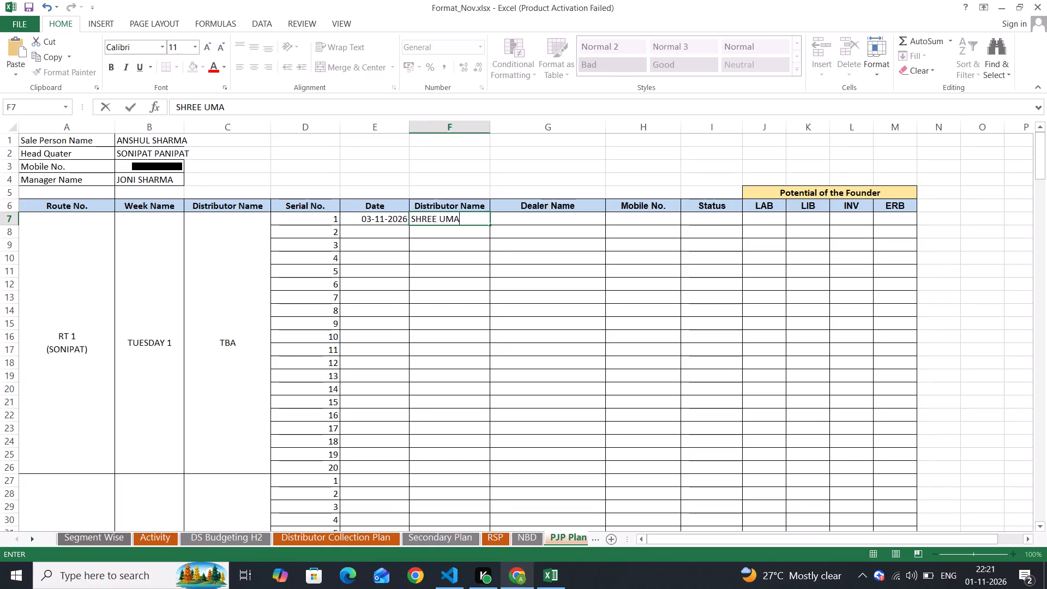
key(space)
text(A)
text(MR)
text(IT)
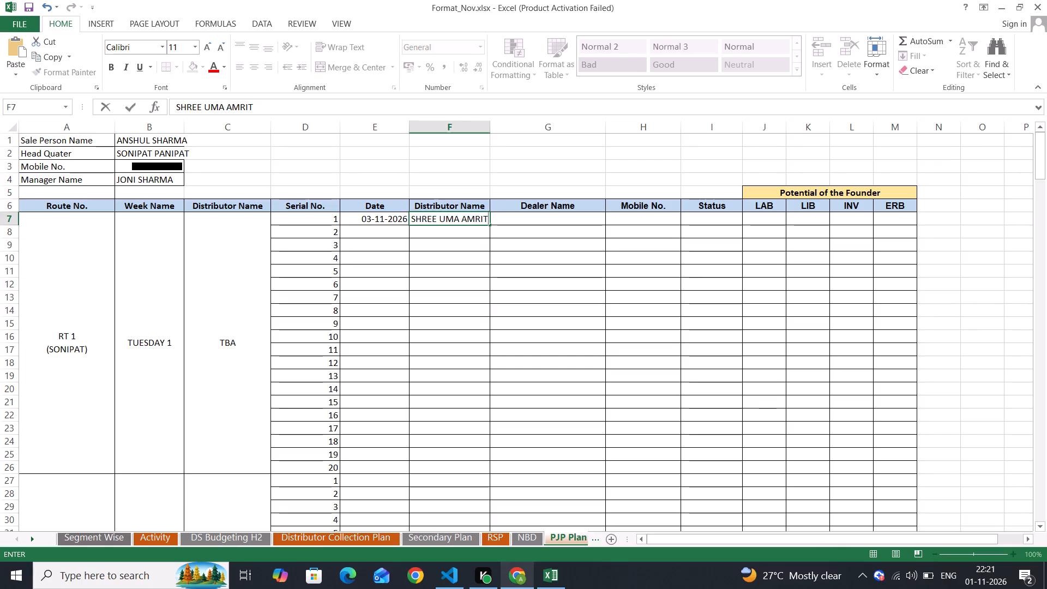
key(Down)
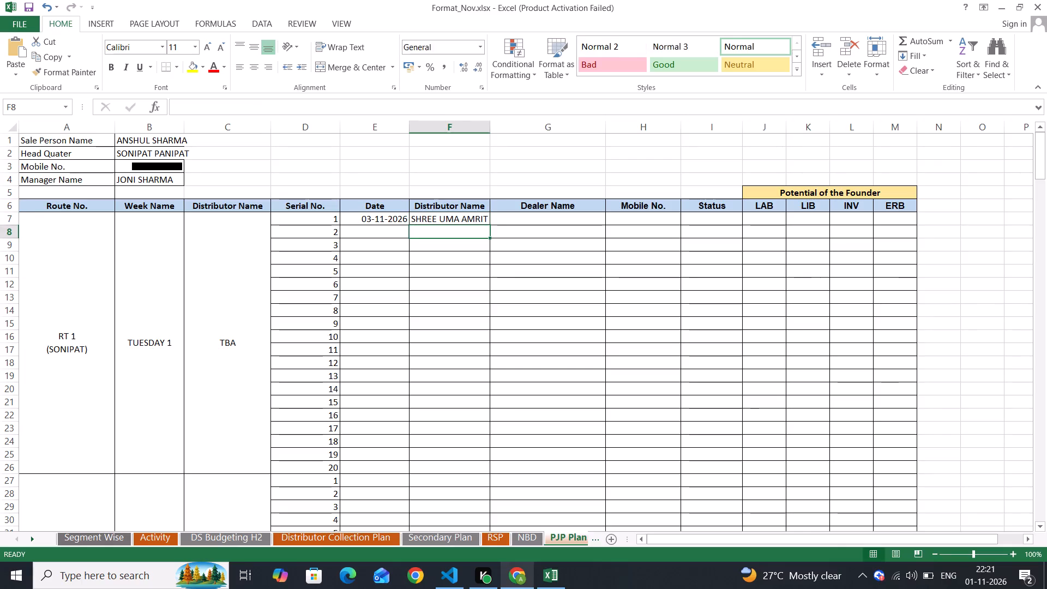
Enter KUMAR POWER SOLUTION as the distributor name for serial no. 2 in cell F8.
text(KUM)
text(AR)
key(space)
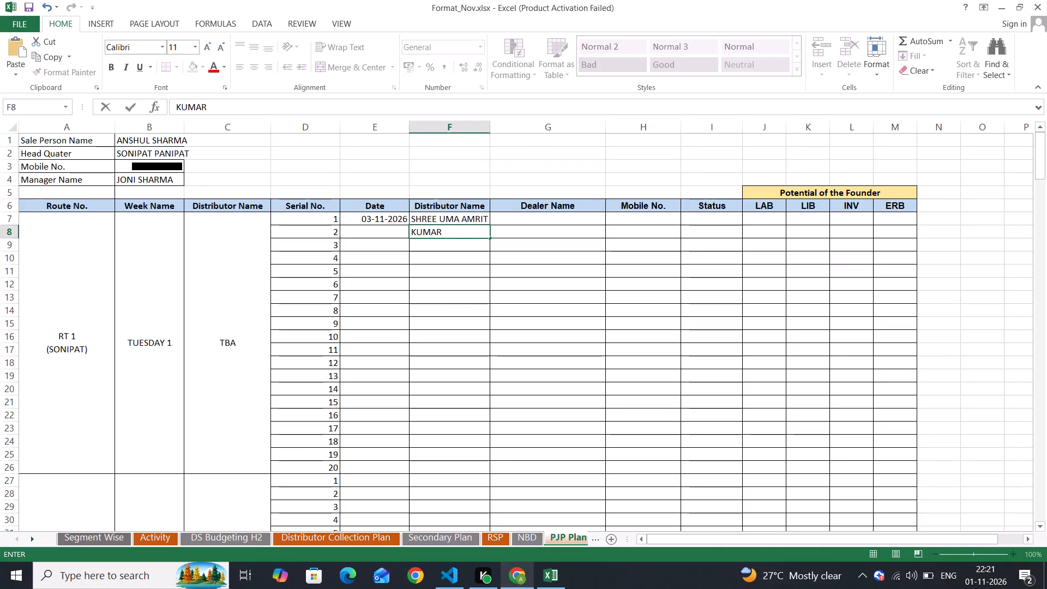
text(PO)
text(WER)
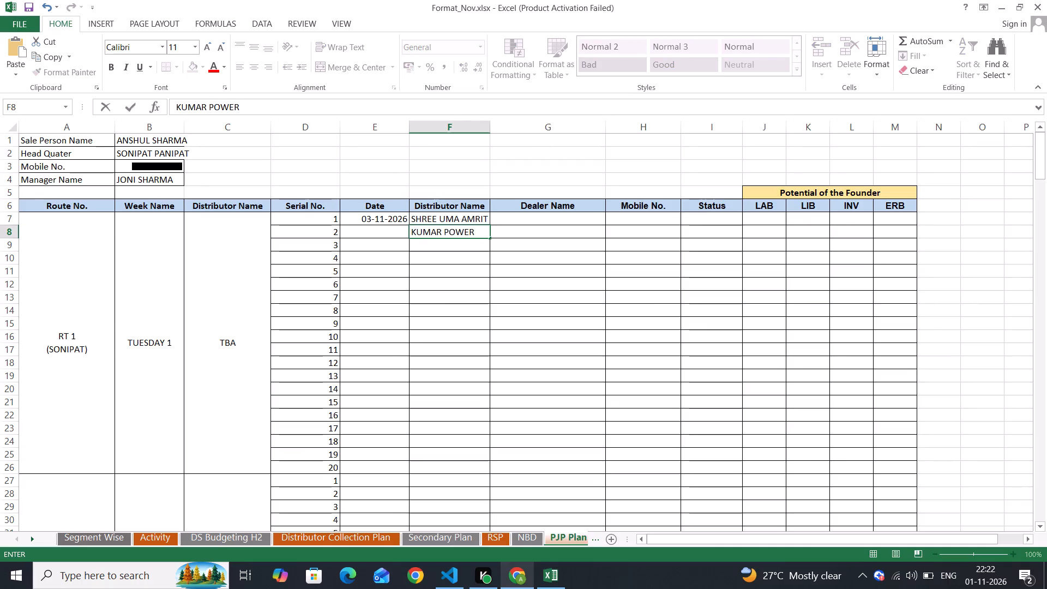
key(space)
text(S)
text(OLI)
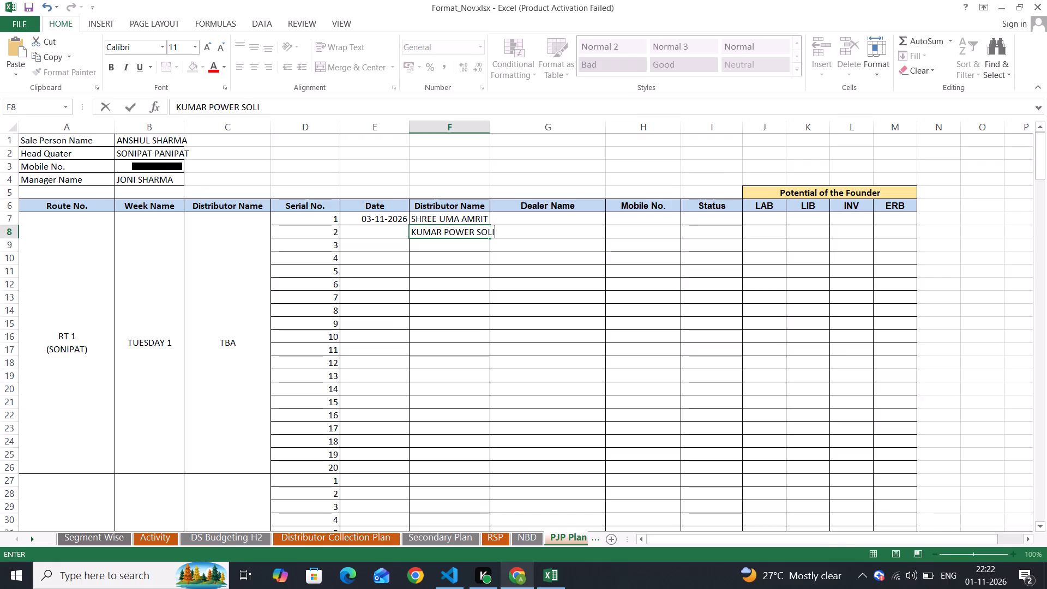
key(BackSpace)
text(UTION)
key(Return)
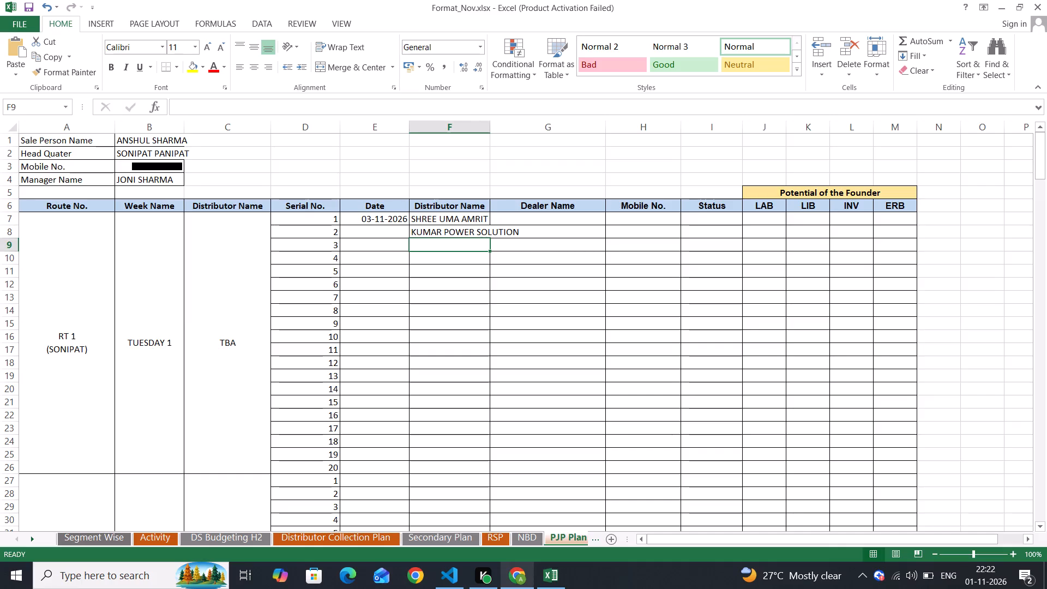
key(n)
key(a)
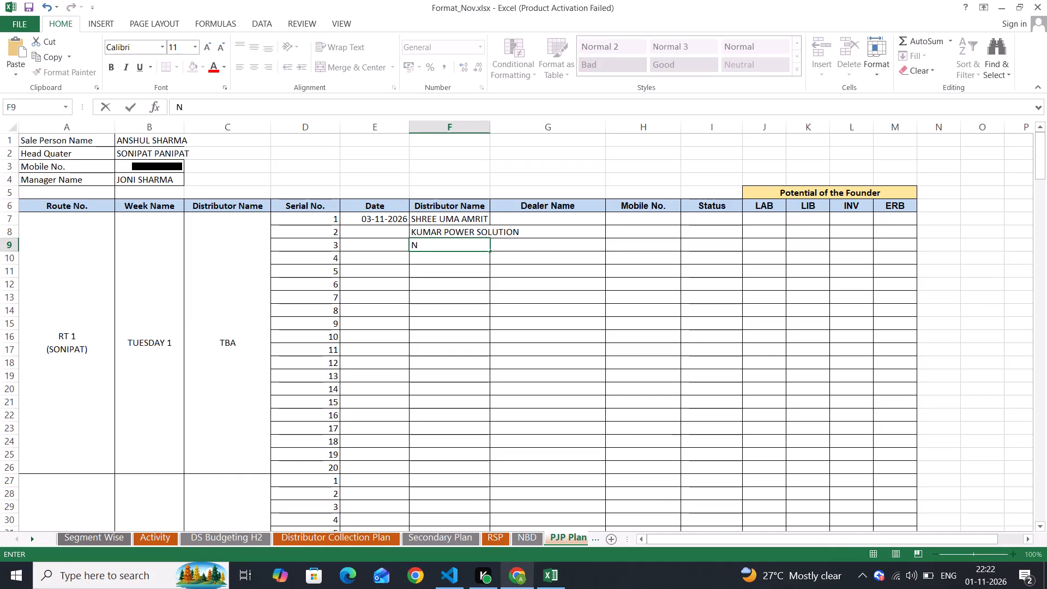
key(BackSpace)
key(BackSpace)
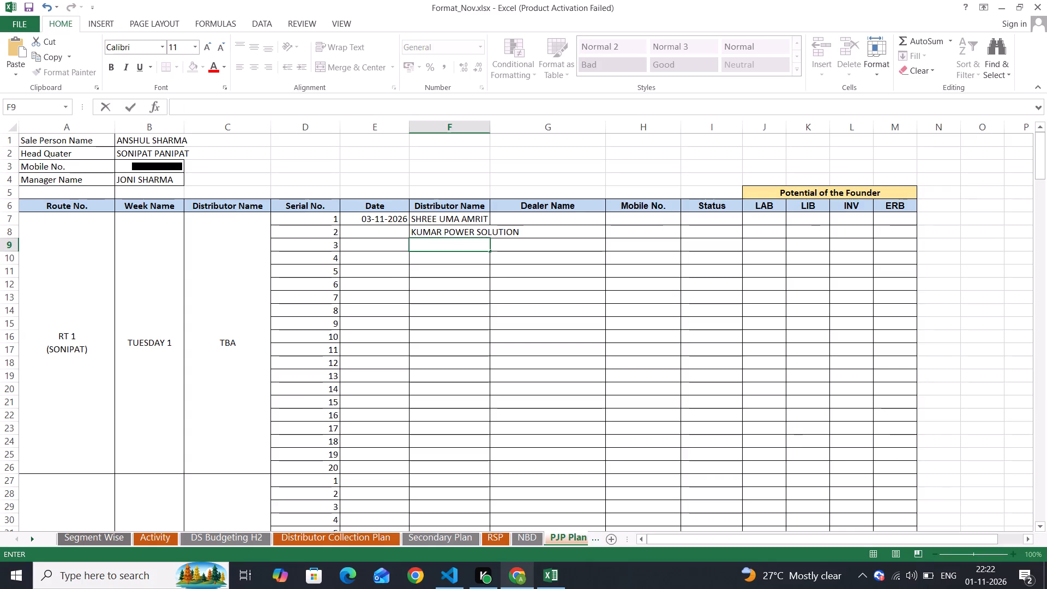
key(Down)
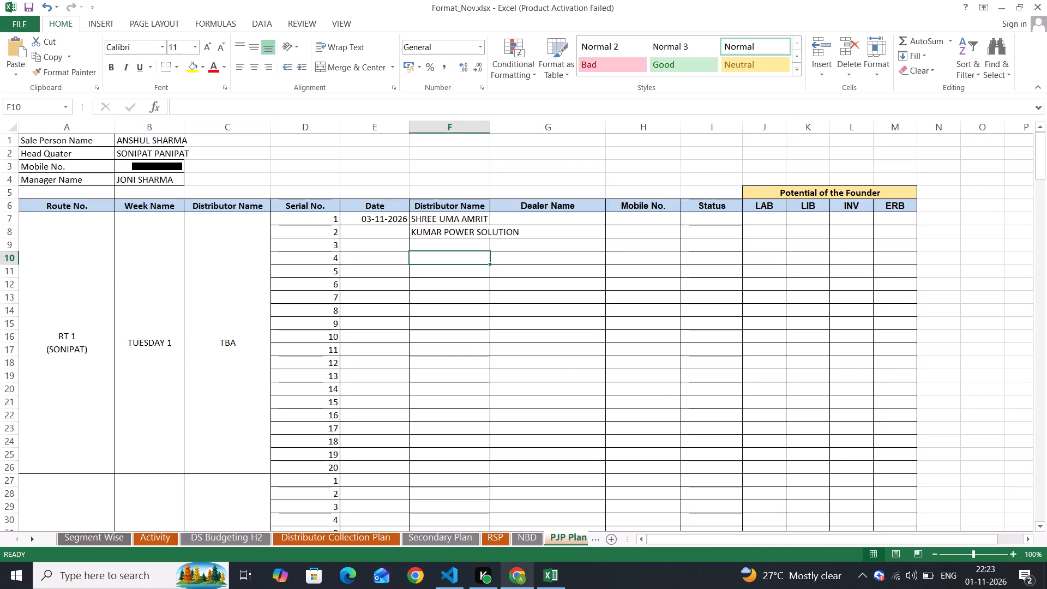
Enter DINESH ELECTRICAL as the distributor name for serial no. 3 in cell F9.
click(457, 244)
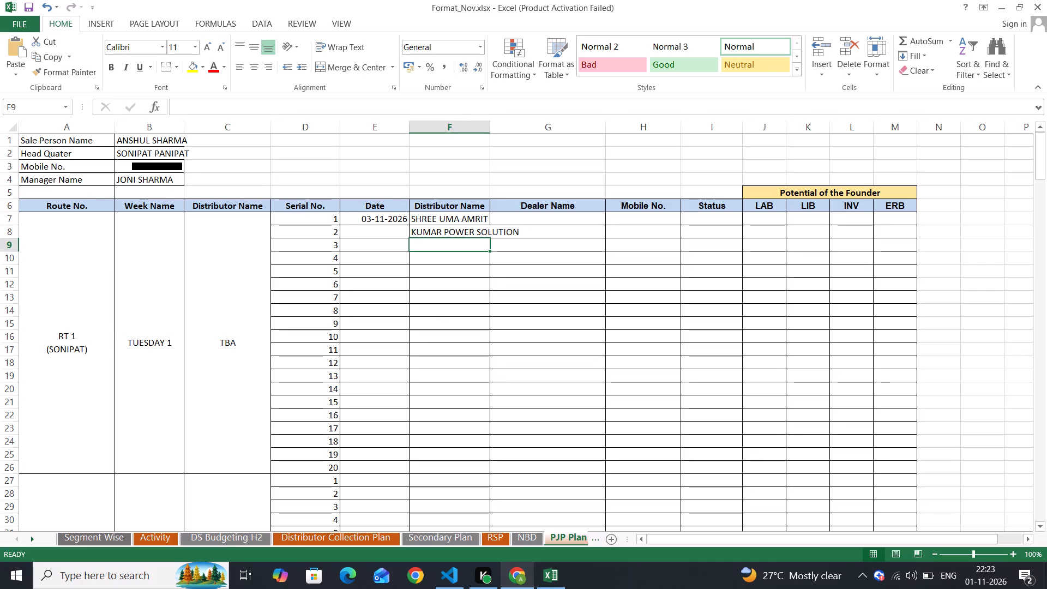
key(d)
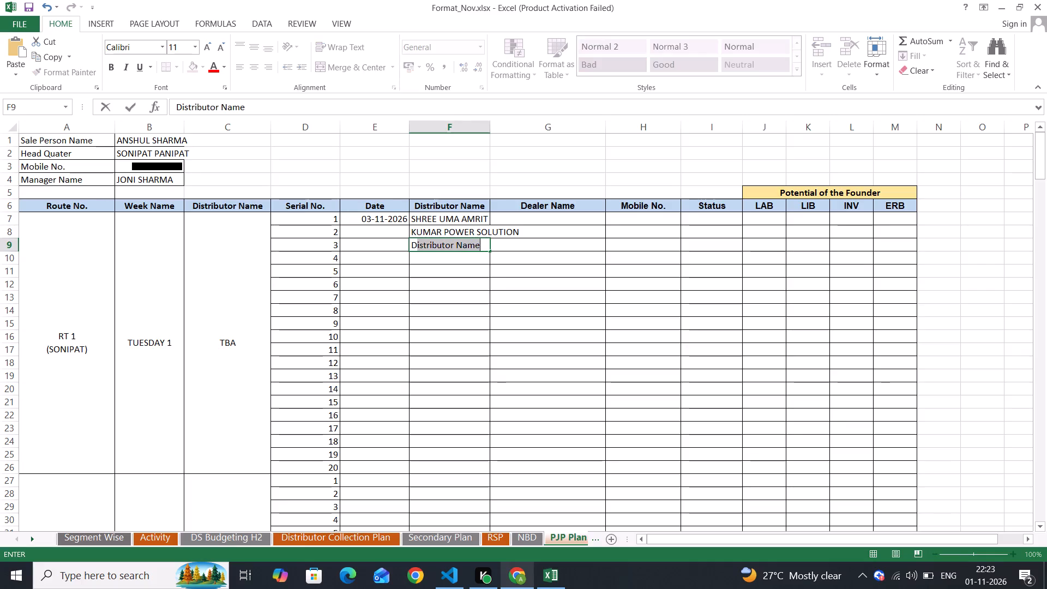
key(i)
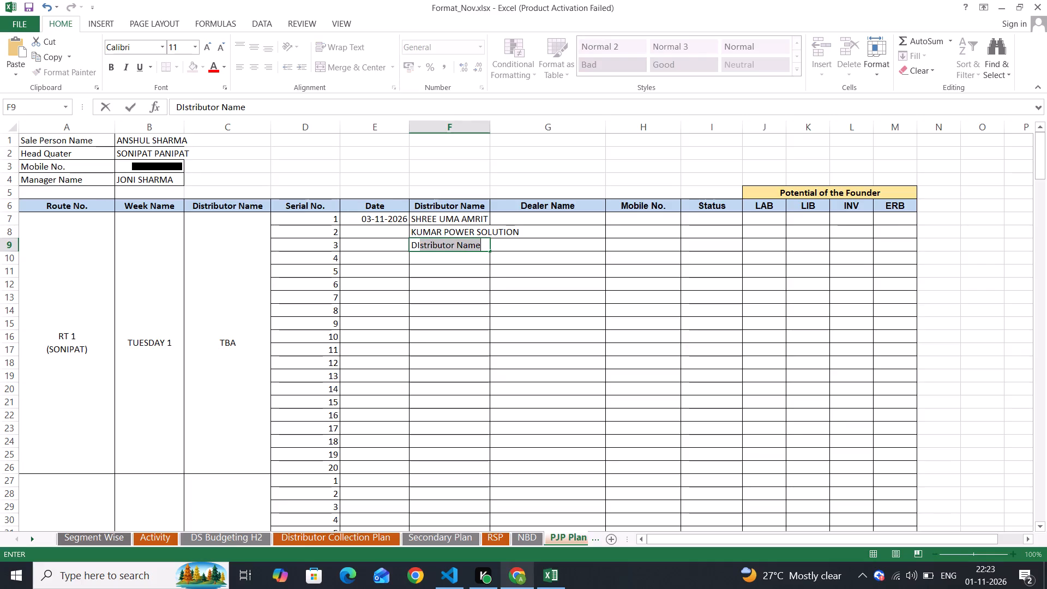
text(NESH)
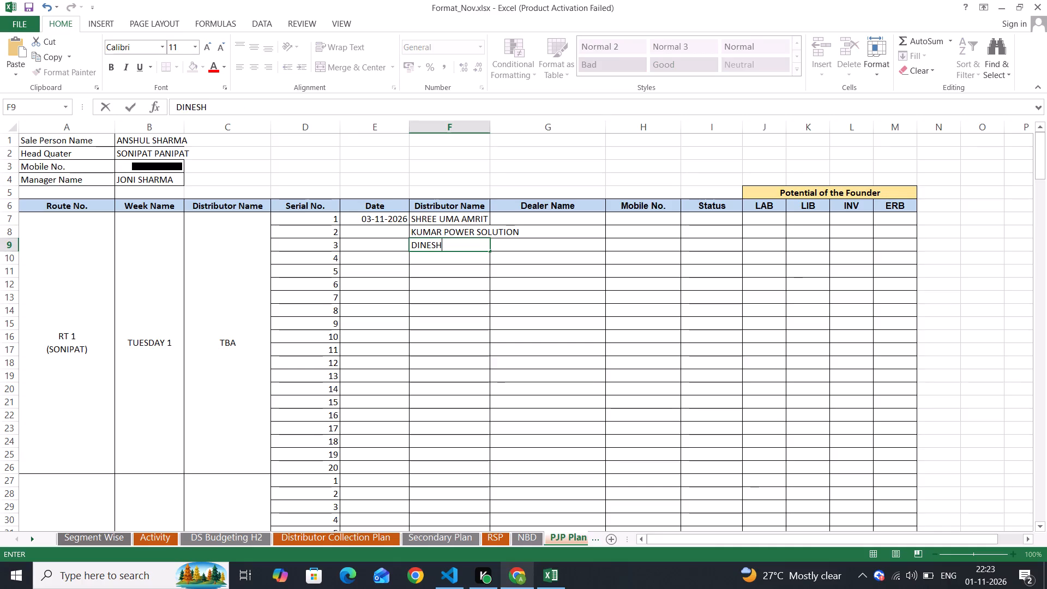
key(space)
key(e)
key(l)
text(EC)
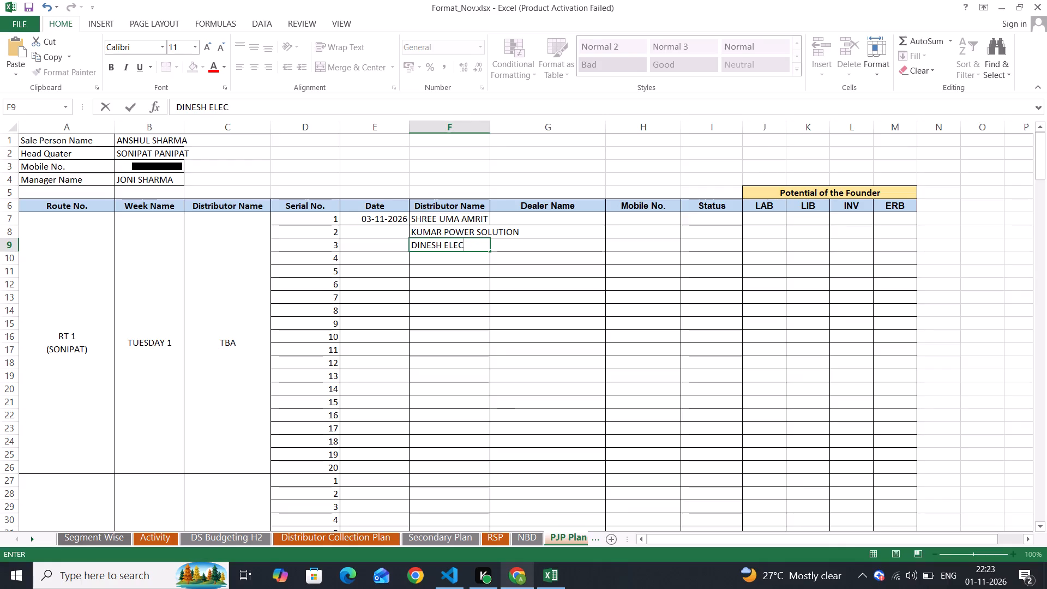
text(TR)
key(i)
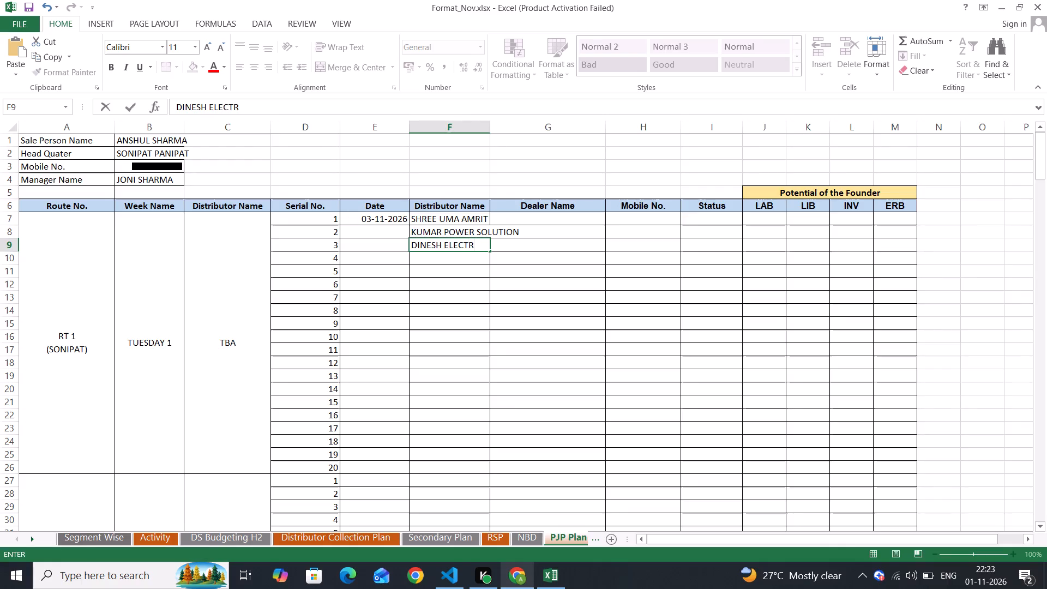
text(CA)
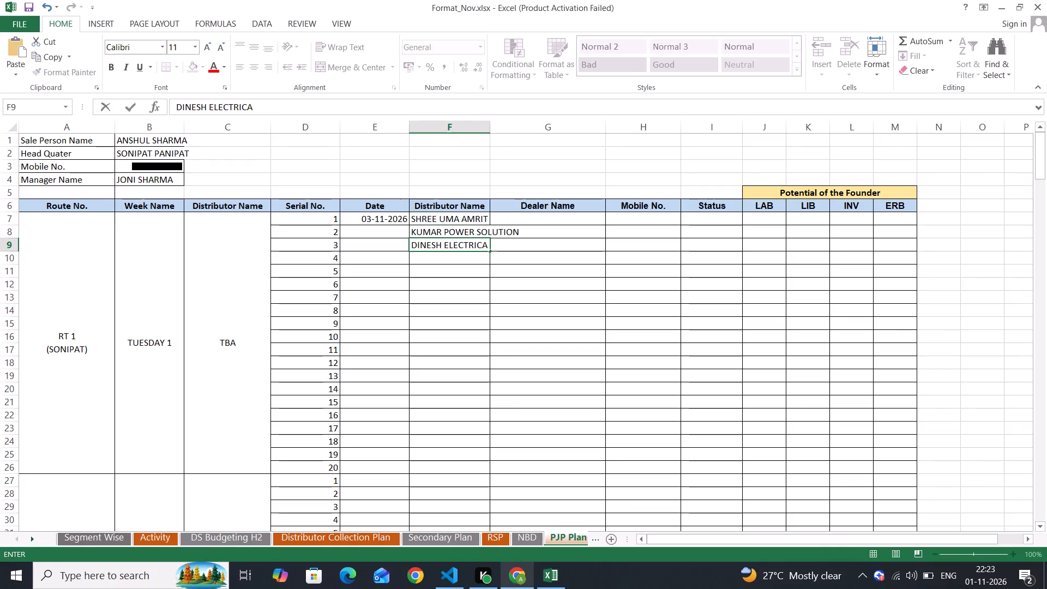
key(l)
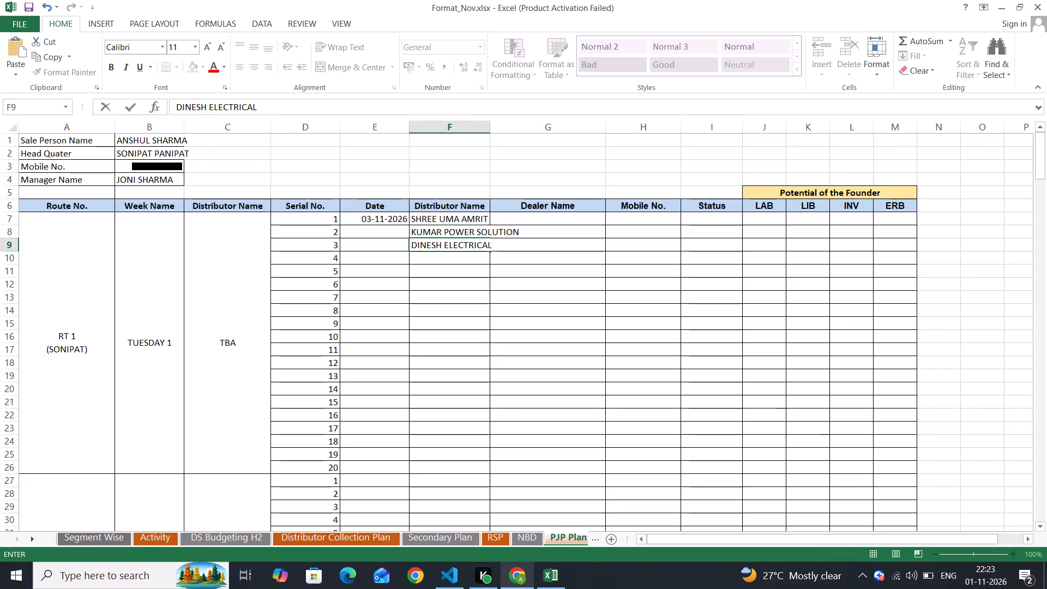
Enter BALYAN TRADING CO as the distributor name for serial no. 4 in cell F10.
click(460, 261)
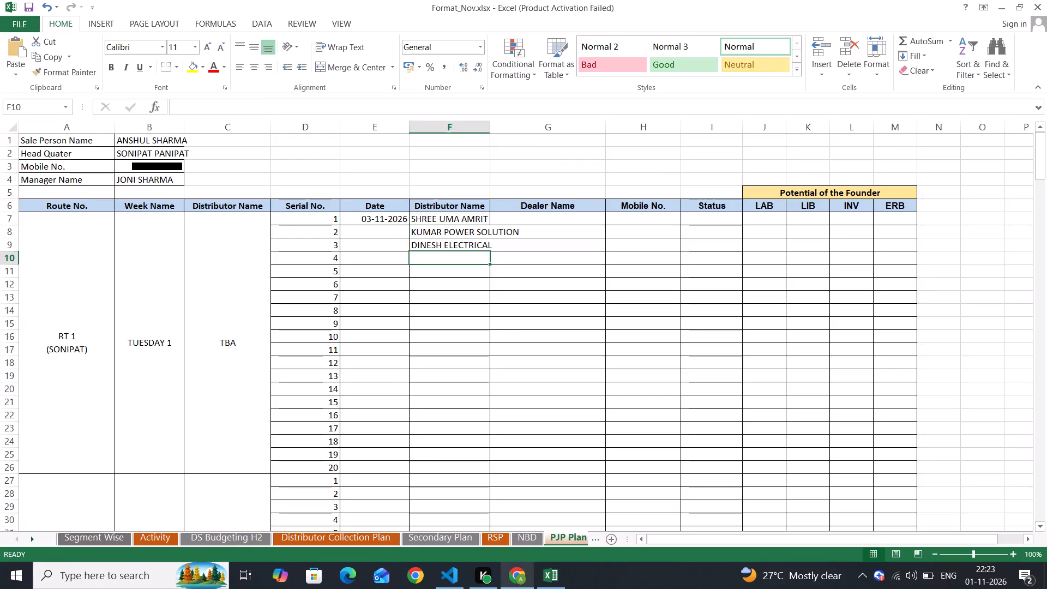
text(BA)
text(LYAN)
key(space)
text(TRADING)
key(space)
text(C)
key(o)
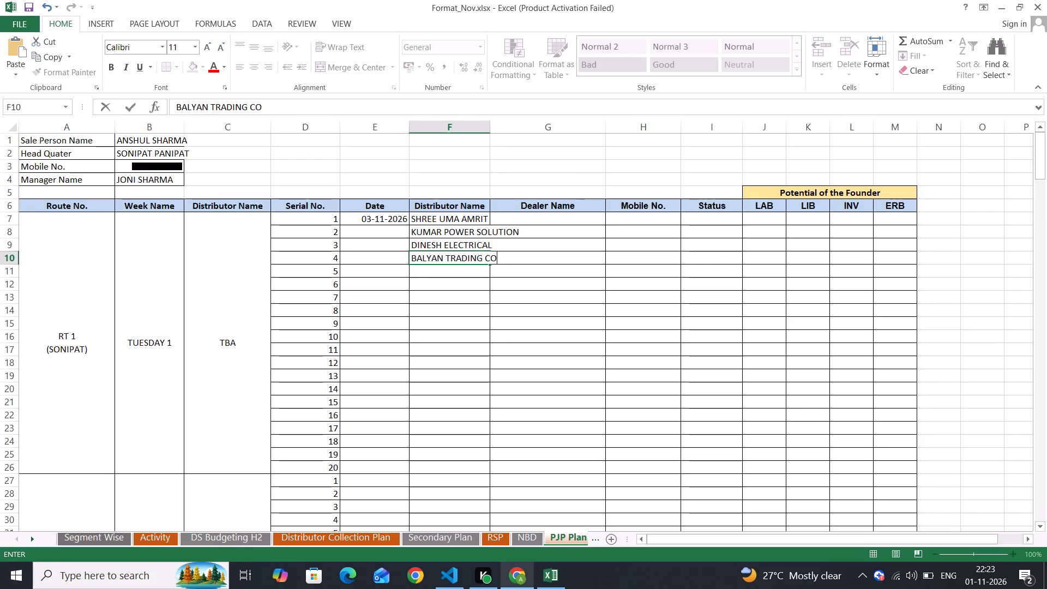
key(Return)
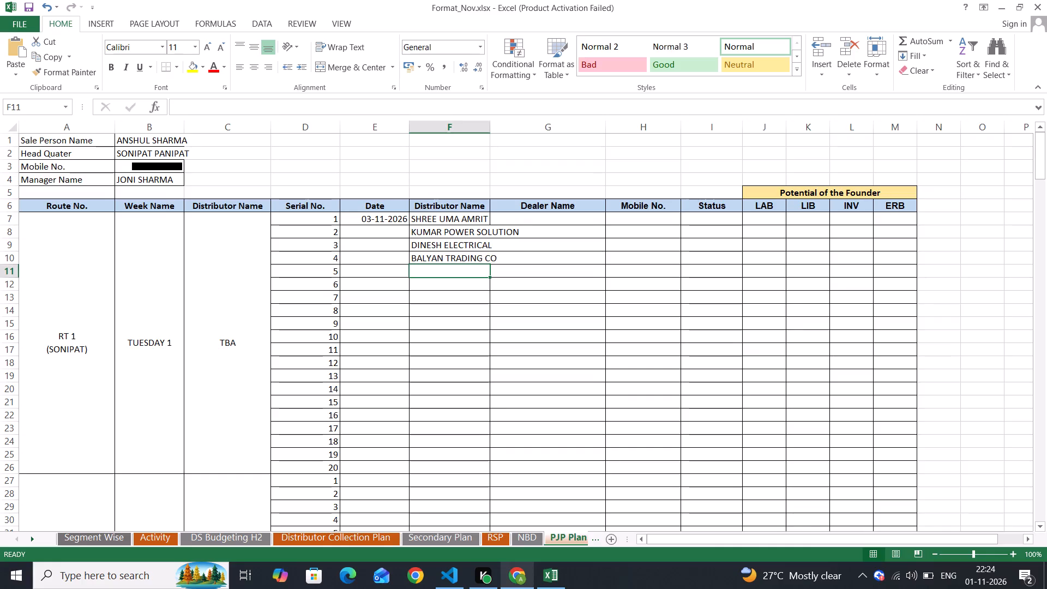
Enter THE JIND AUTOMOBILE as the distributor name for serial no. 5 in cell F11.
text(THE)
key(space)
text(JIND)
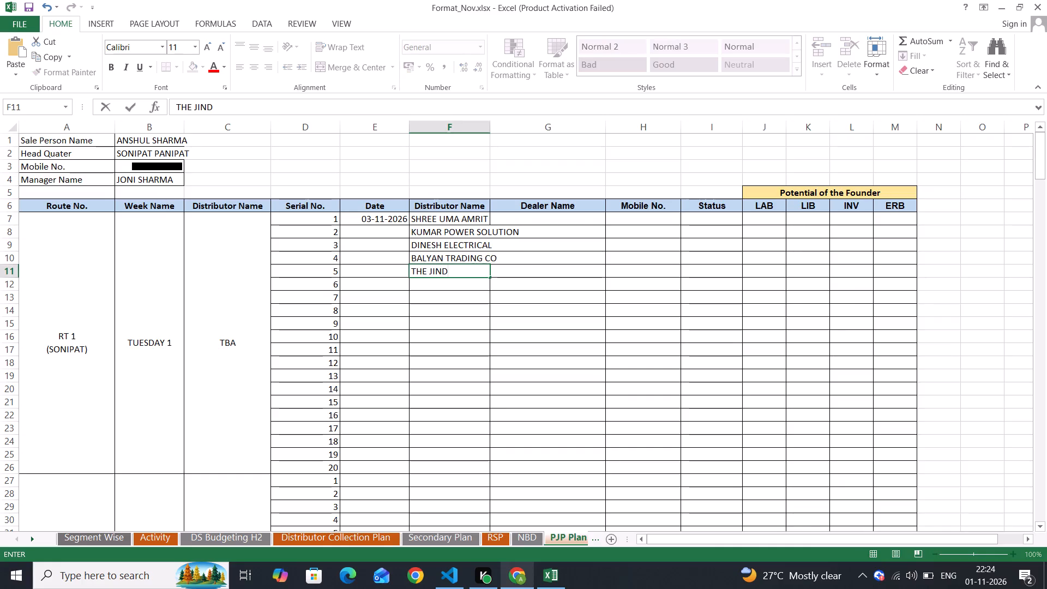
key(space)
key(a)
text(UTO)
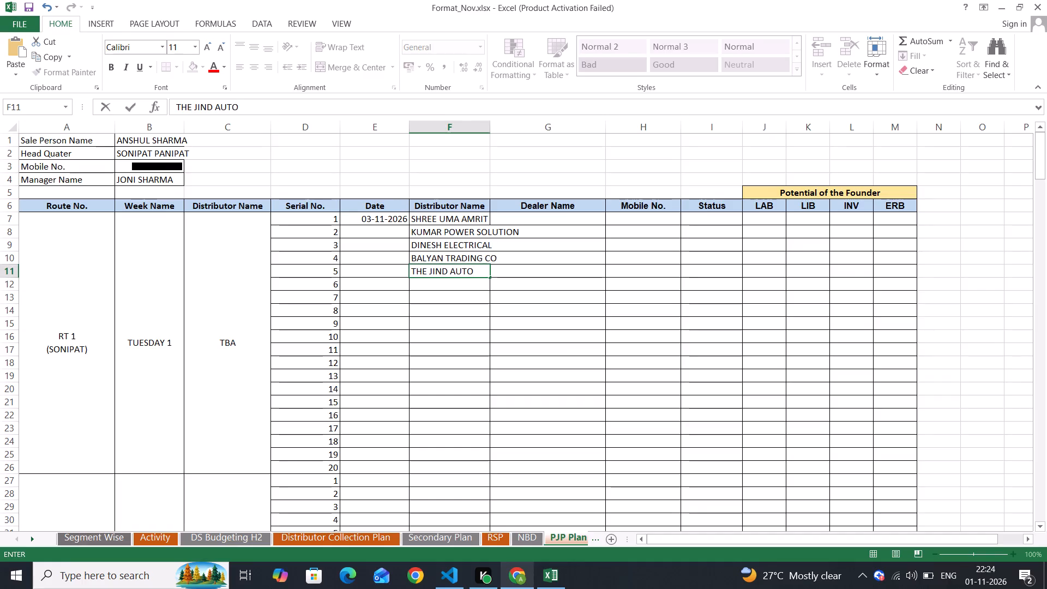
text(MOB)
text(ILE)
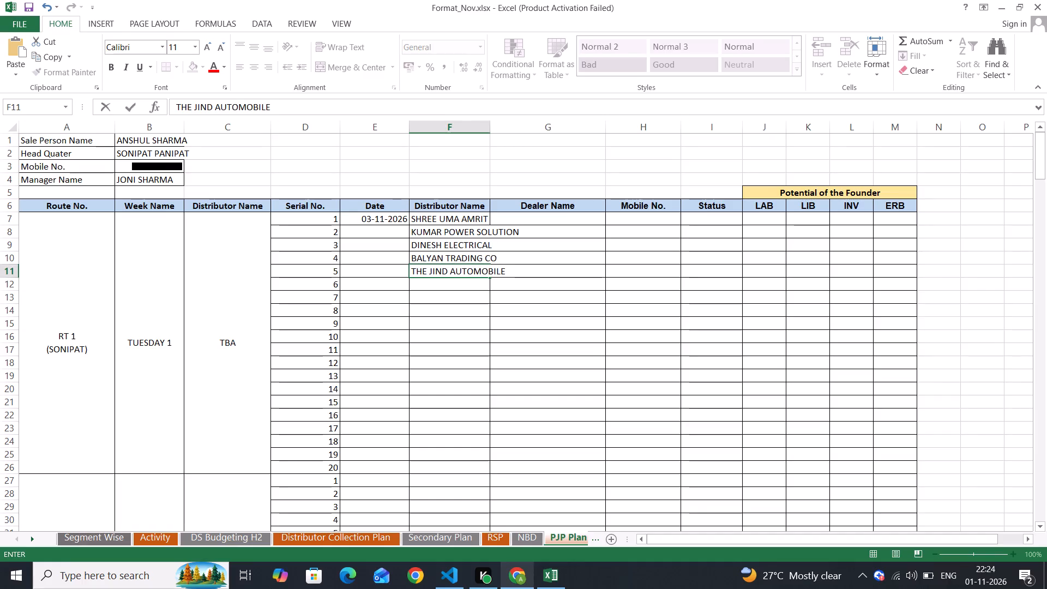
key(Return)
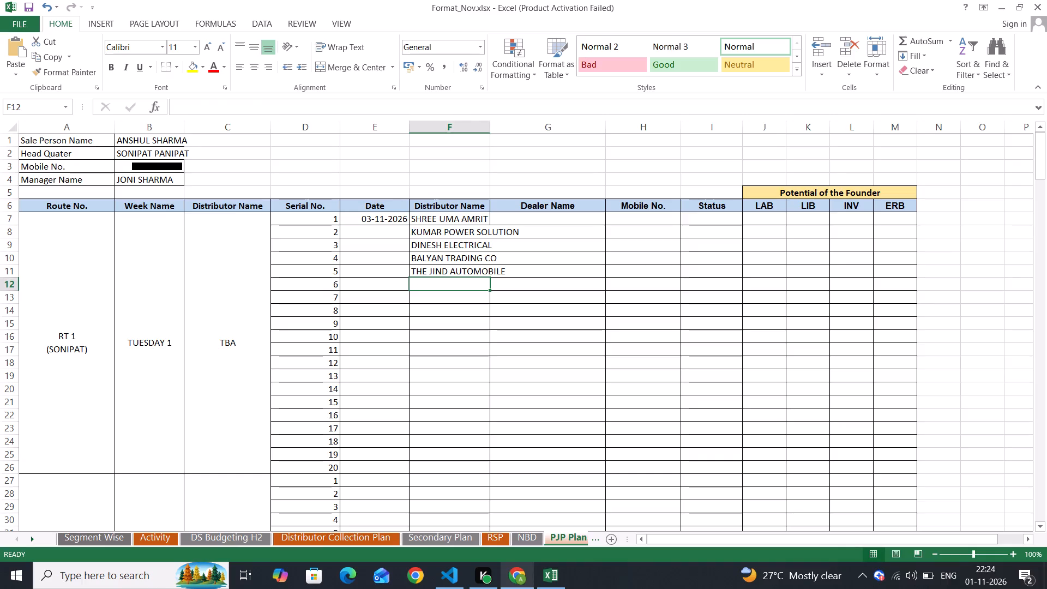
Enter SHREE JEE TRADERS as the distributor name for serial no. 6 in cell F12.
key(s)
text(GREE)
key(BackSpace)
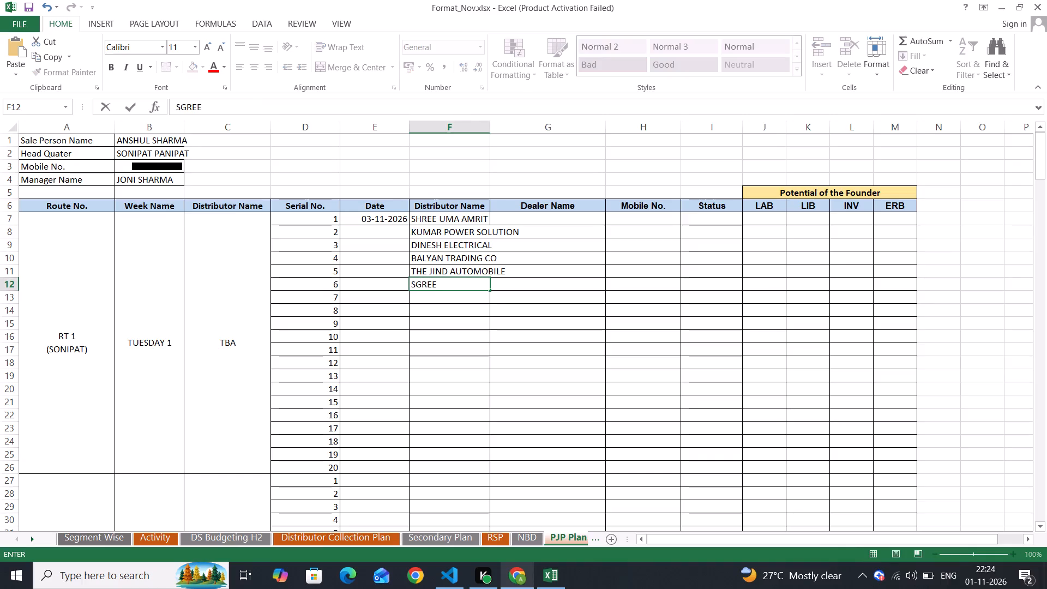
key(BackSpace)
key(BackSpace)
key(BackSpace)
text(HRE)
key(e)
key(space)
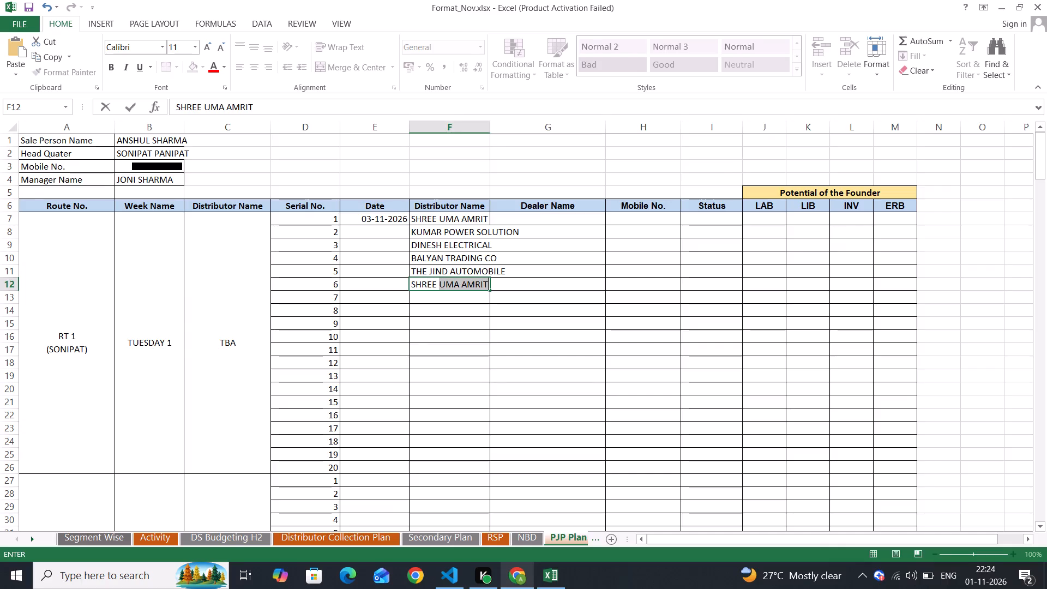
text(J)
text(EE)
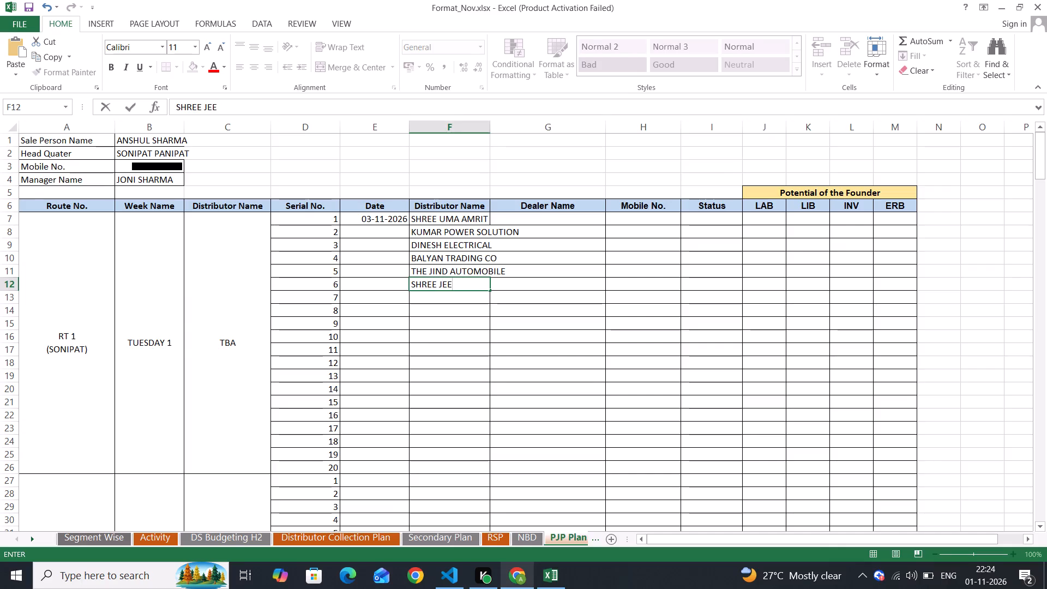
key(space)
text(TRADER)
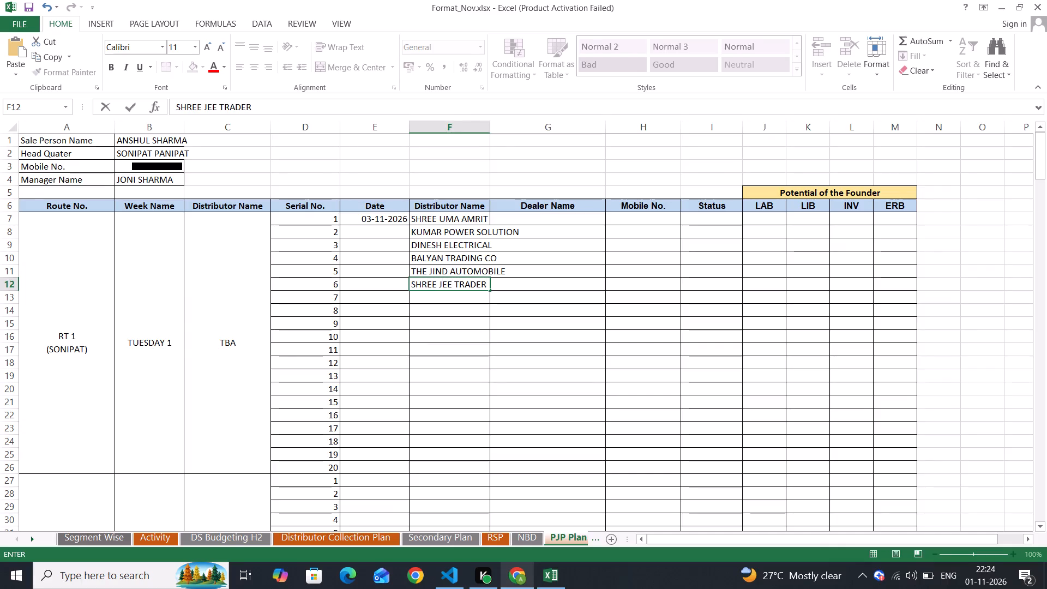
key(s)
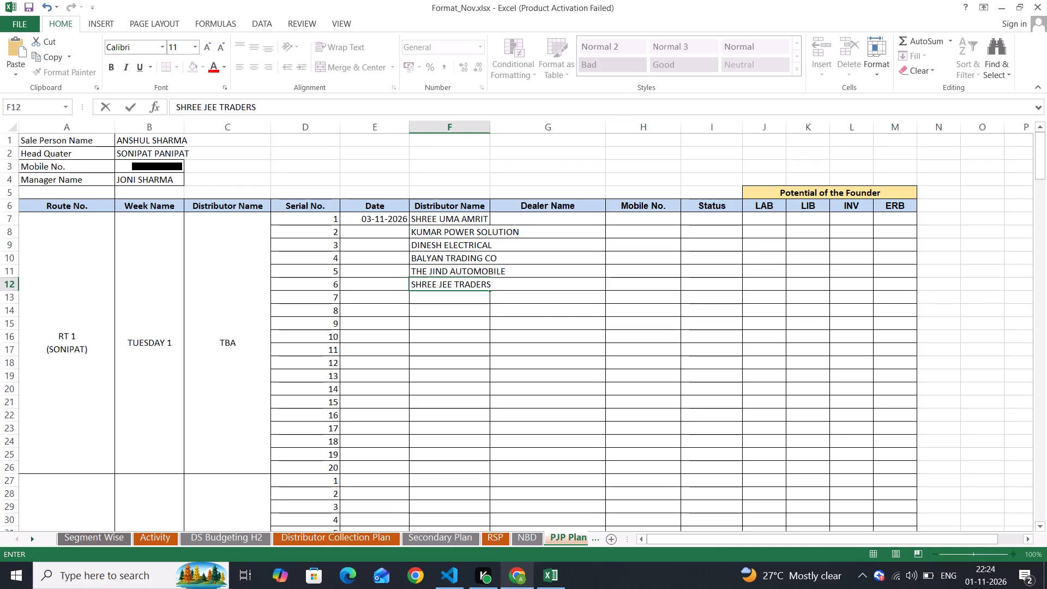
key(Return)
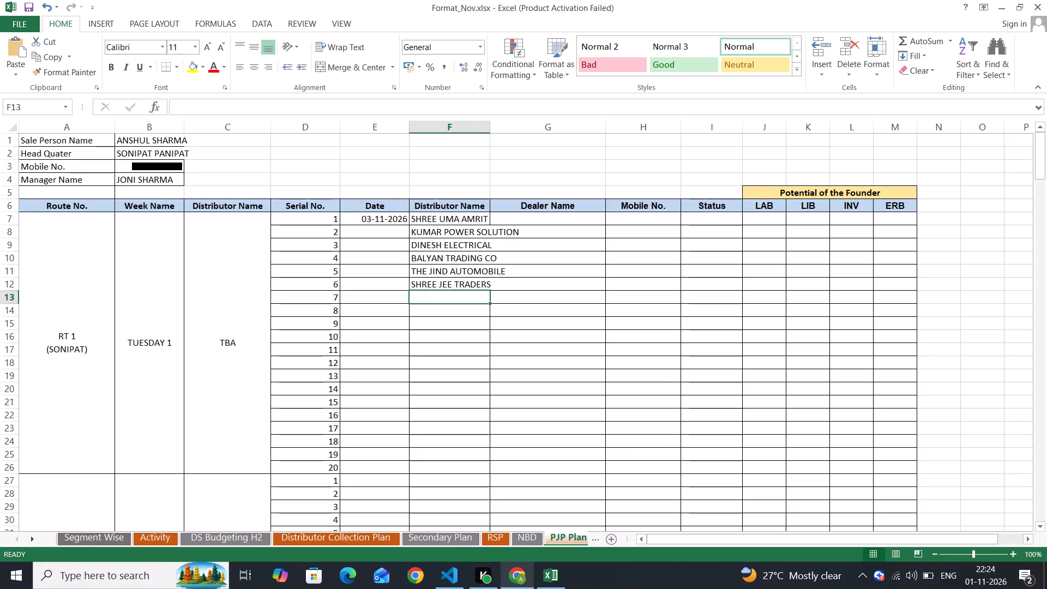
Enter MALIK BATTERIES as the distributor name for serial no. 7 in cell F13.
text(MA)
text(LIK BA)
text(TT)
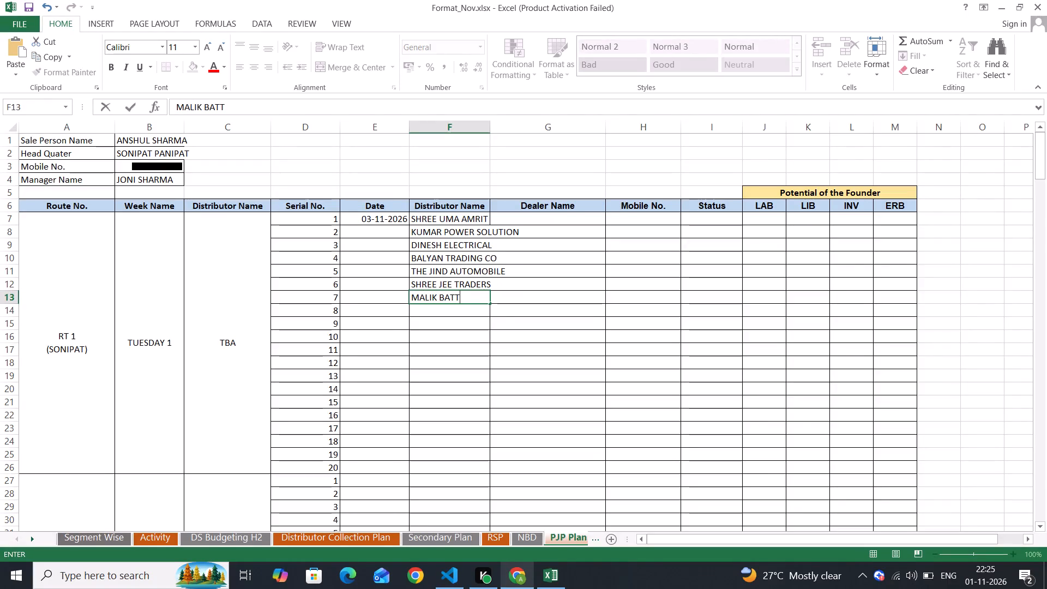
text(RI)
text(ES)
key(BackSpace)
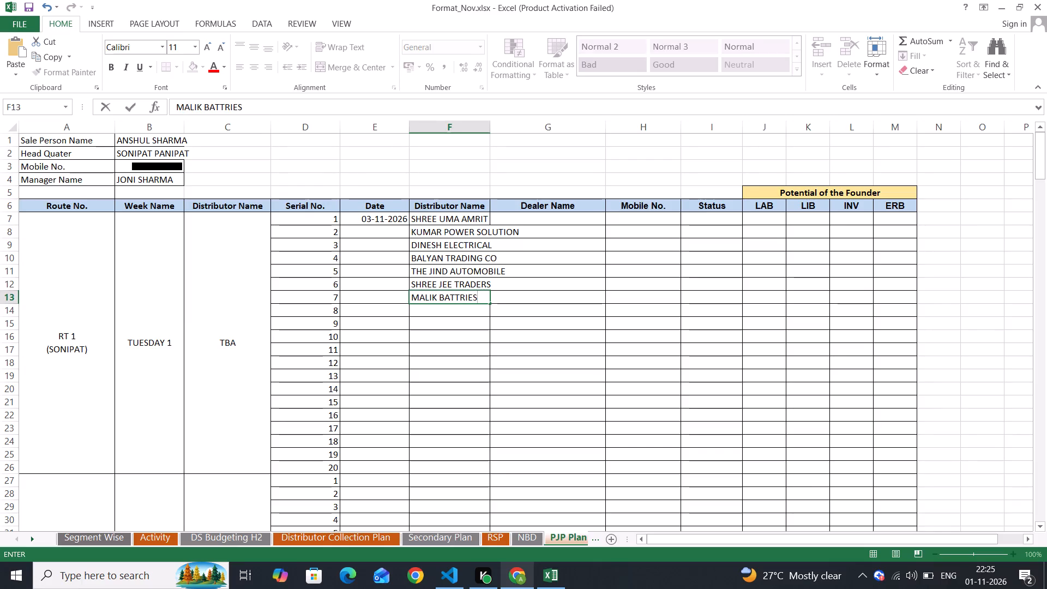
key(BackSpace)
key(BackSpace)
key(y)
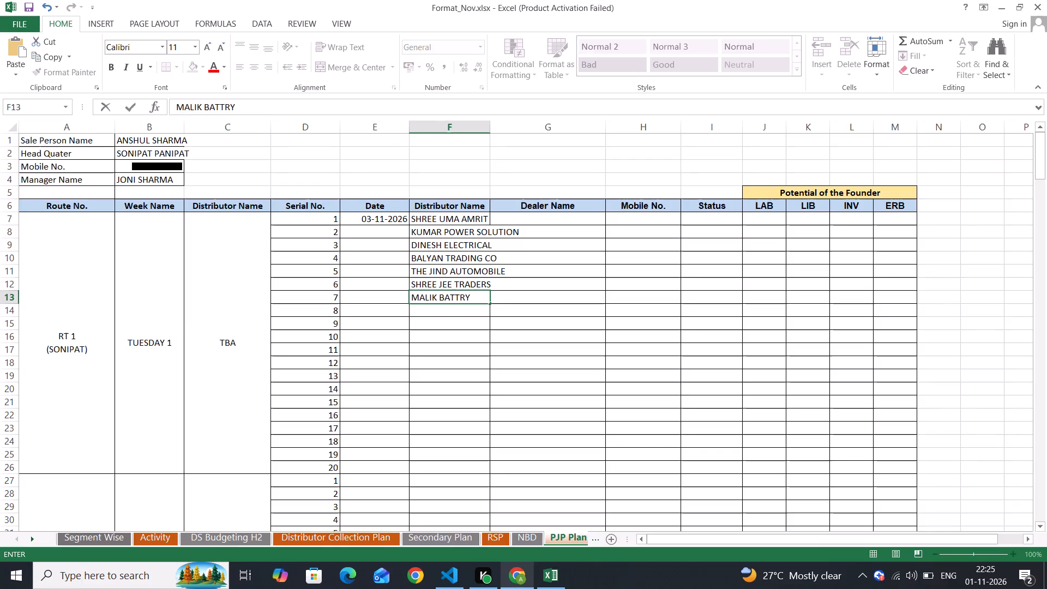
key(BackSpace)
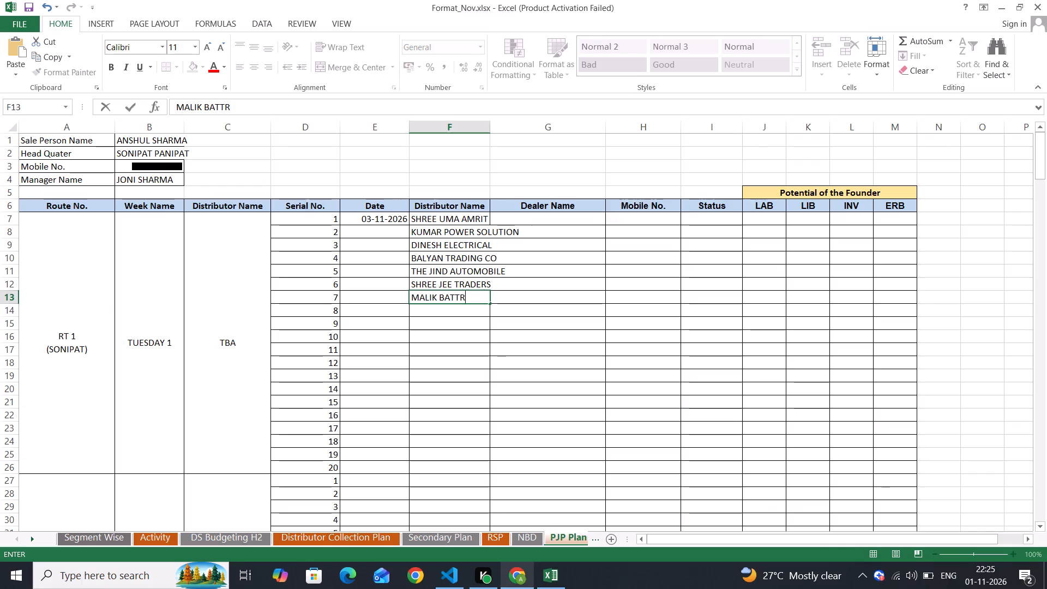
key(BackSpace)
key(BackSpace)
key(BackSpace)
text(TTER)
key(i)
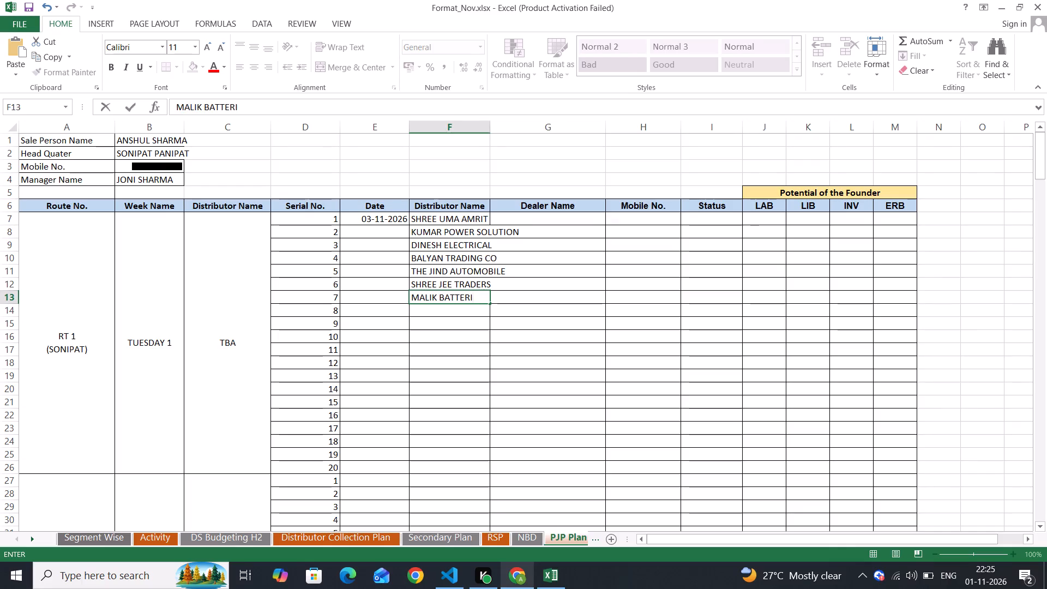
text(ES)
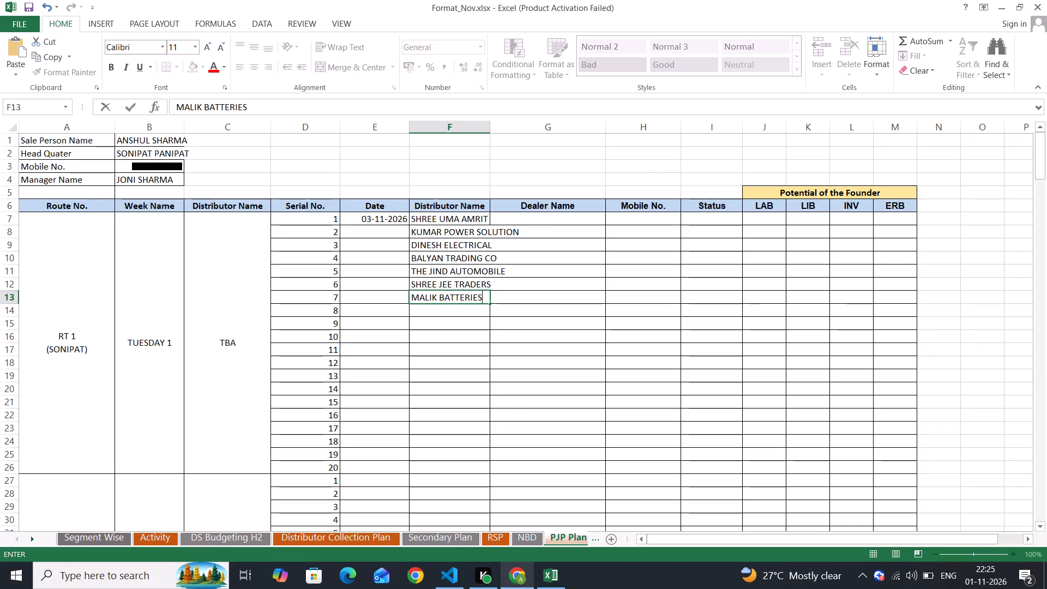
key(Return)
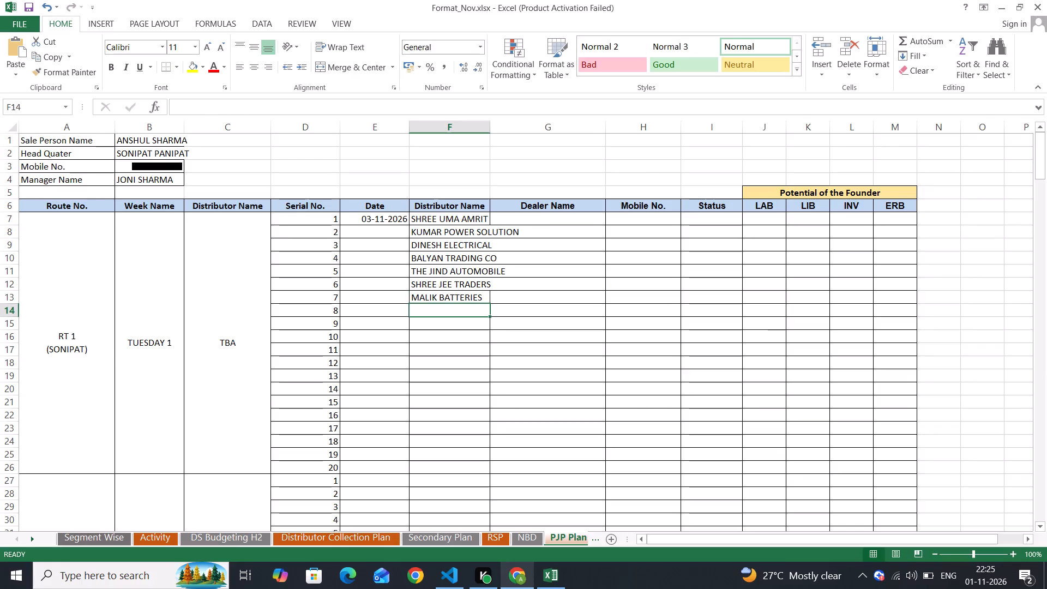
Enter R.N ASSICOATE as the distributor name for serial no. 8 in cell F14.
key(r)
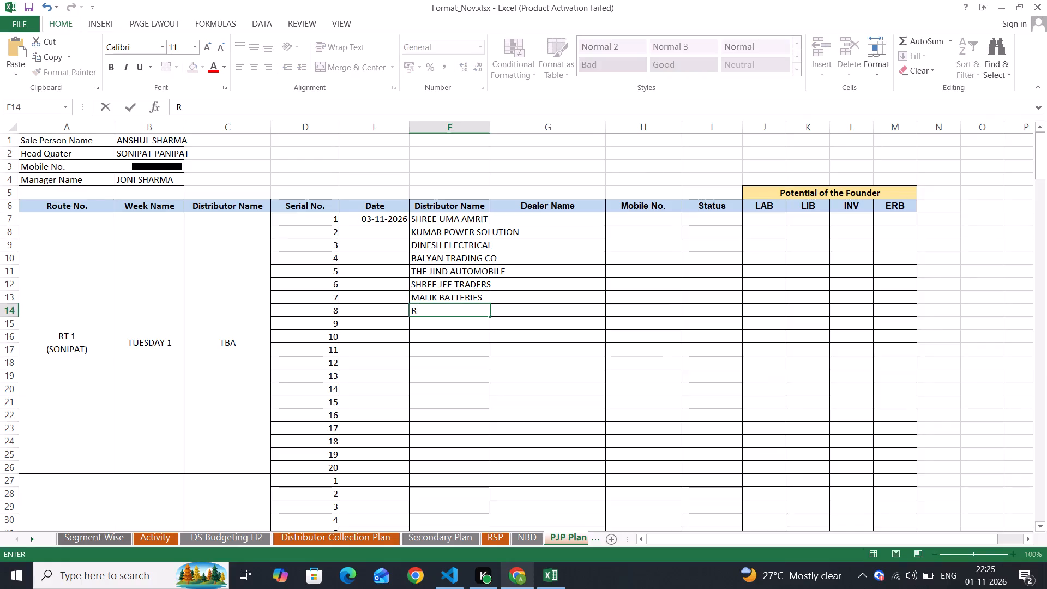
text(.N)
key(space)
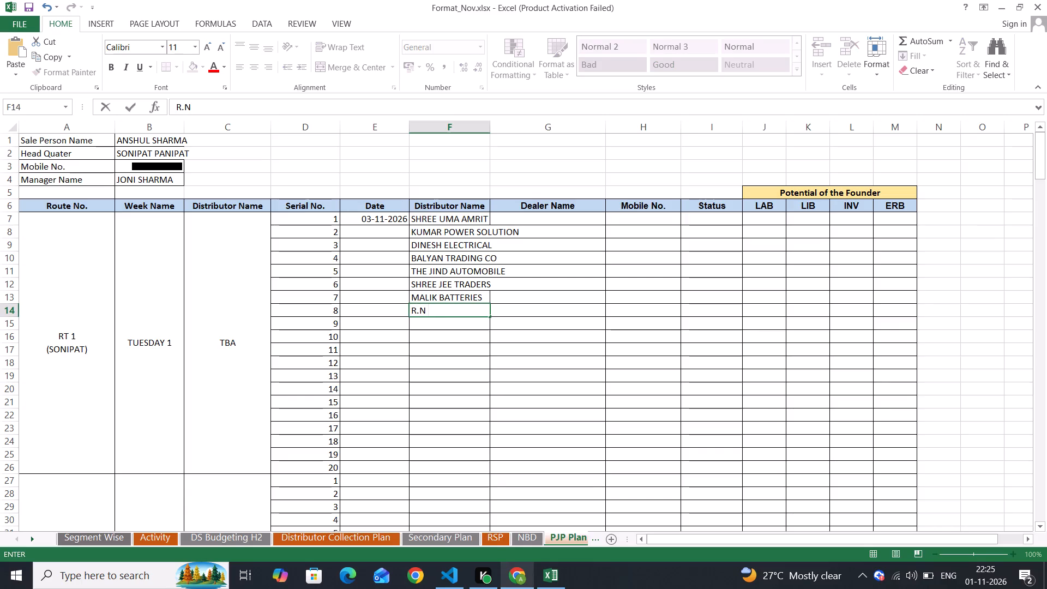
text(ASS)
text(ICOATE)
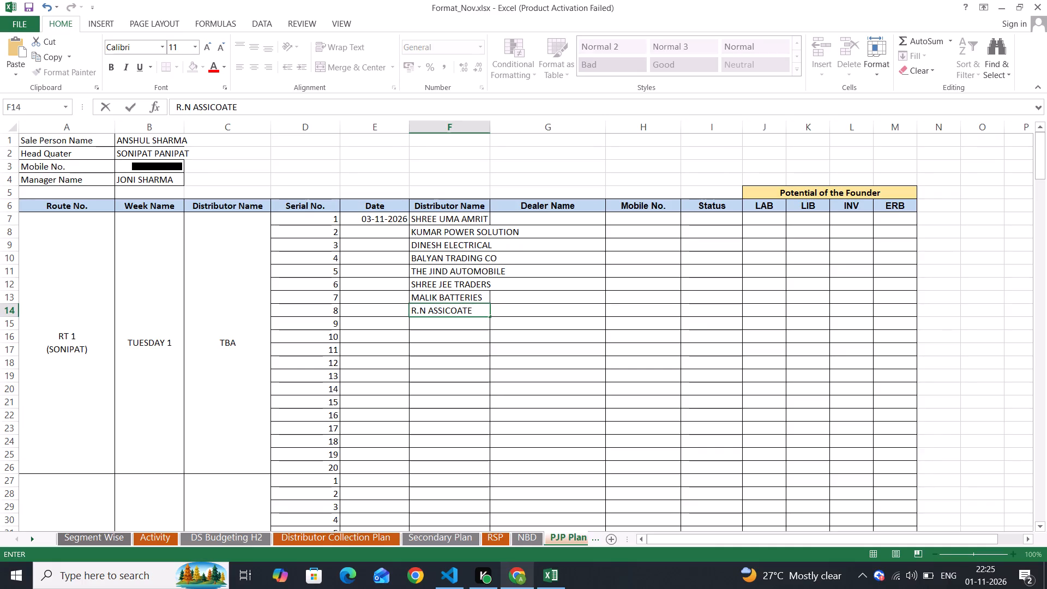
key(Return)
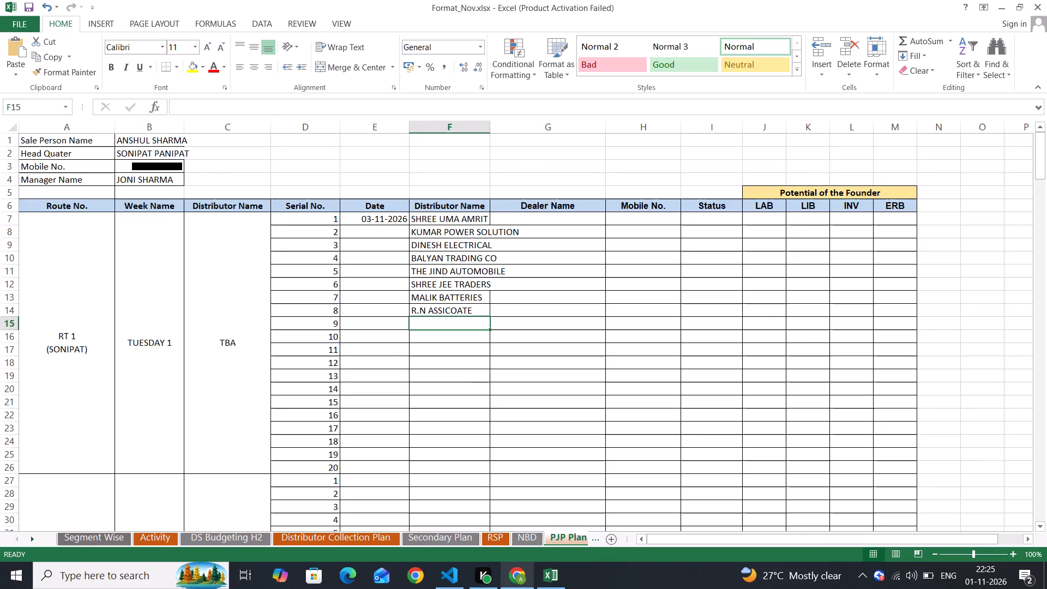
Replace the Major Market Name placeholder in RT 2's route cell A27 with PANIPAT, keeping the parentheses.
key(Down)
key(Down)
key(Down)
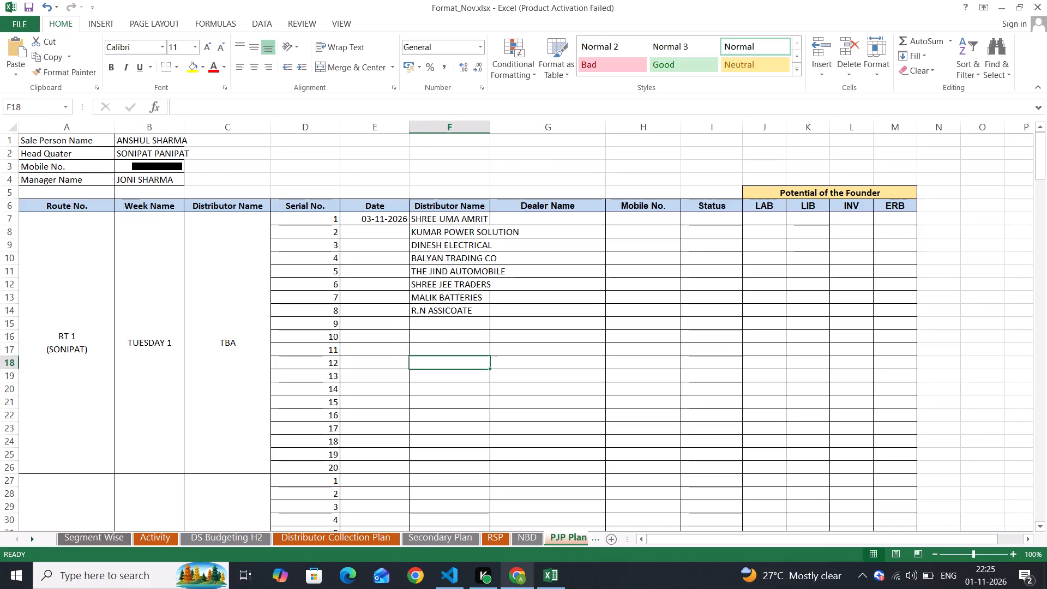
key(Down)
key(Down)
key(Down)
key(Down)
key(Down)
key(Down)
key(Down)
key(Down)
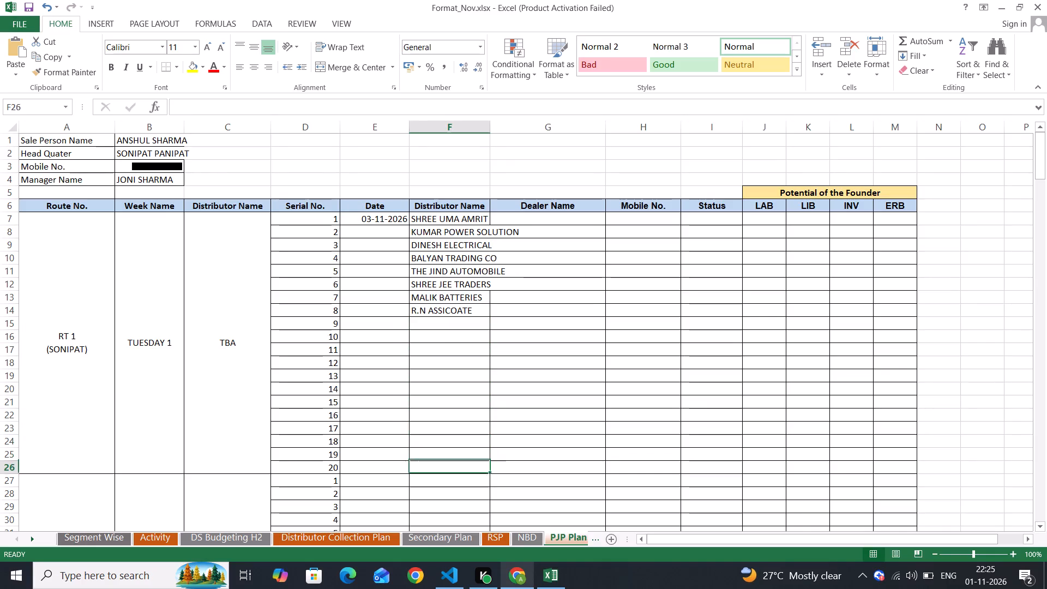
key(Down)
key(Left)
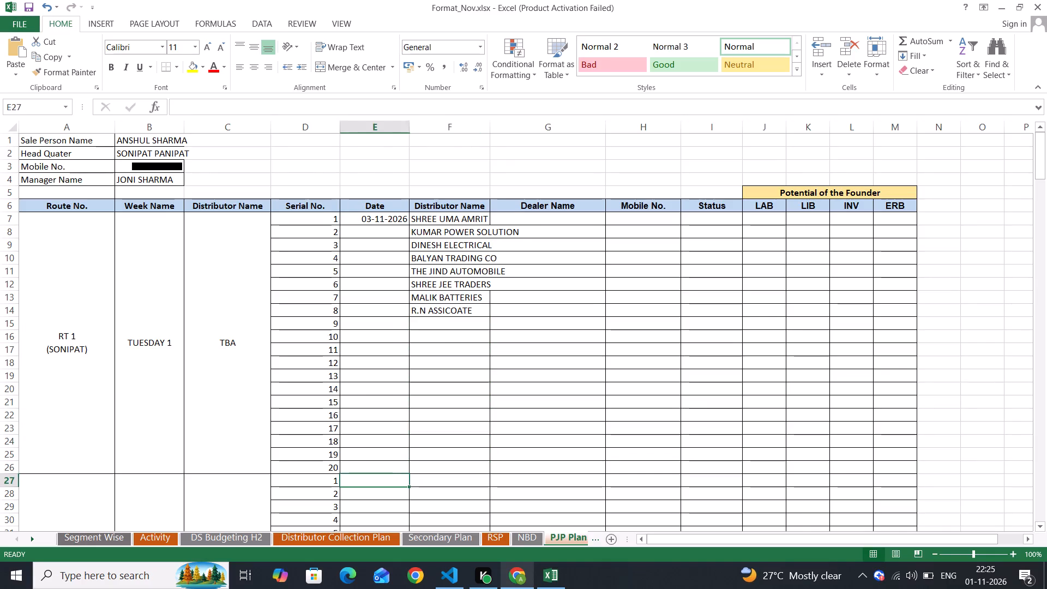
key(Left)
key(Left)
key(Left)
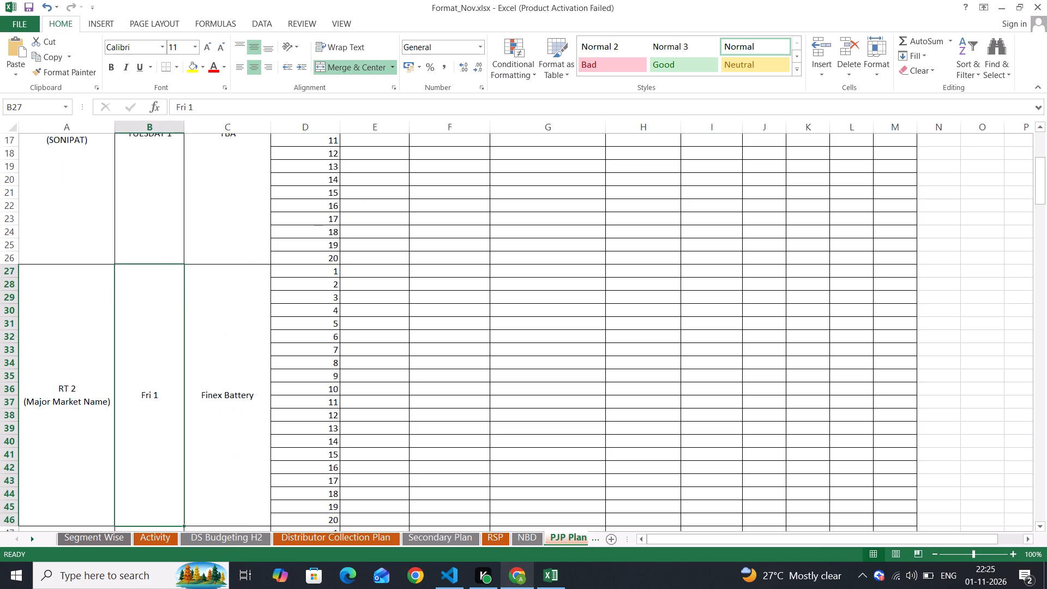
key(Left)
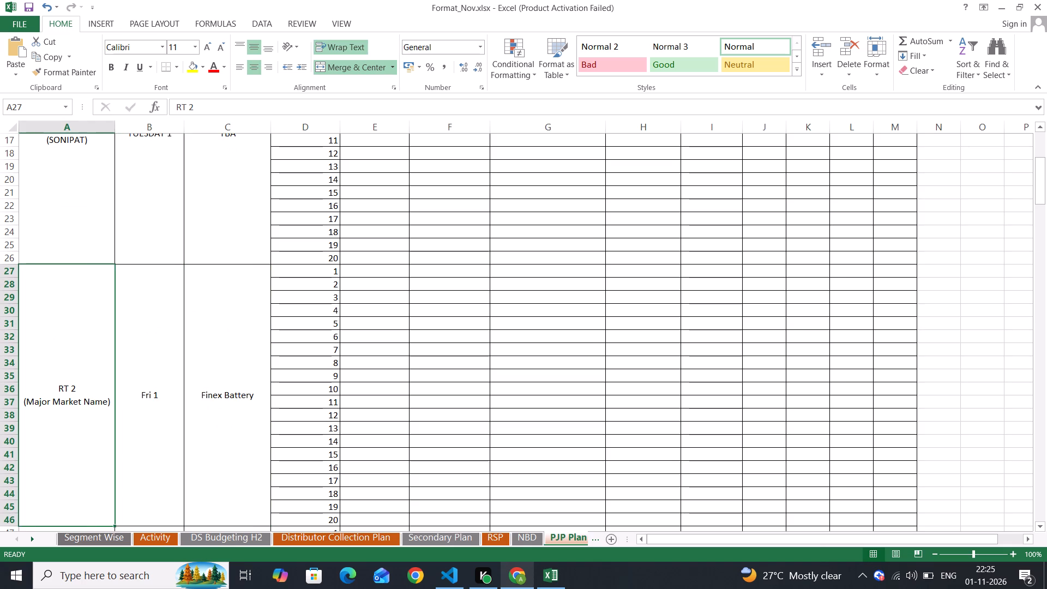
double_click(107, 406)
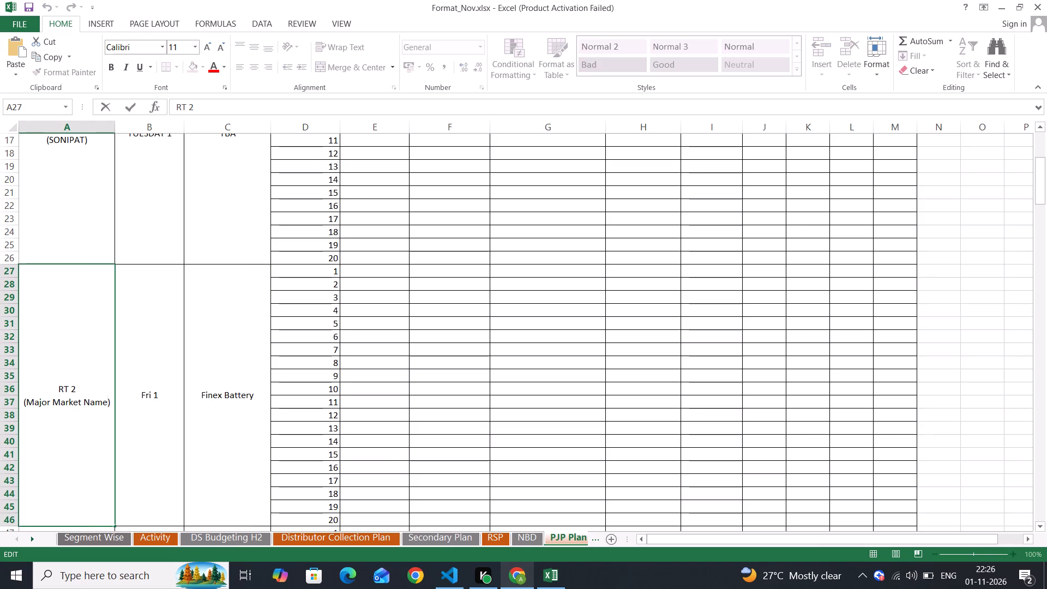
key(BackSpace)
key(BackSpace)
key(BackSpace)
key(BackSpace)
key(BackSpace)
key(BackSpace)
key(BackSpace)
key(BackSpace)
key(BackSpace)
key(BackSpace)
key(BackSpace)
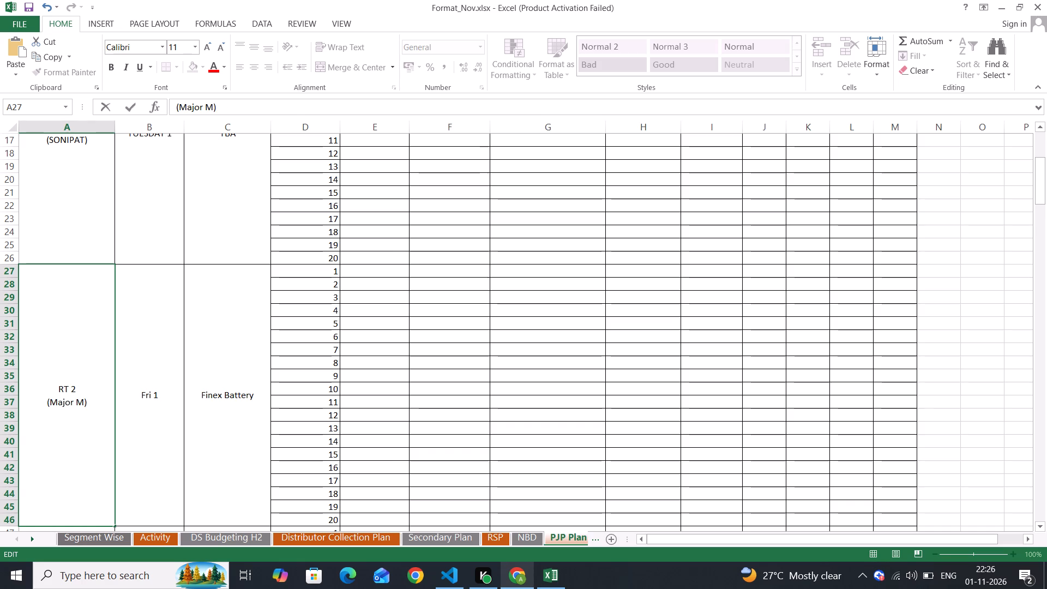
key(BackSpace)
key(BackSpace)
key(BackSpace)
key(BackSpace)
key(BackSpace)
key(BackSpace)
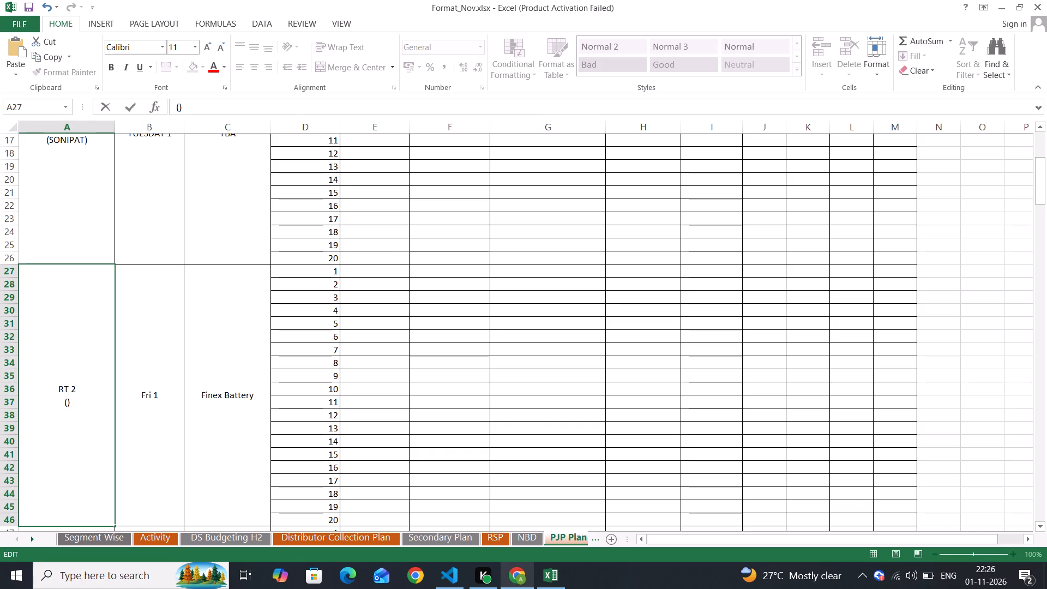
key(p)
key(a)
text(NIP)
key(a)
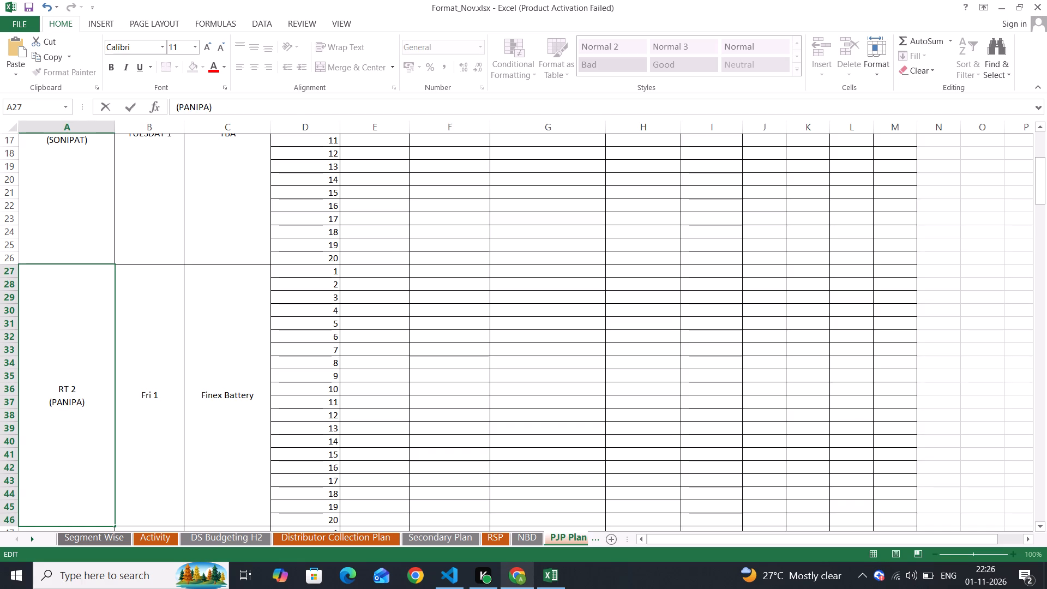
key(t)
key(Return)
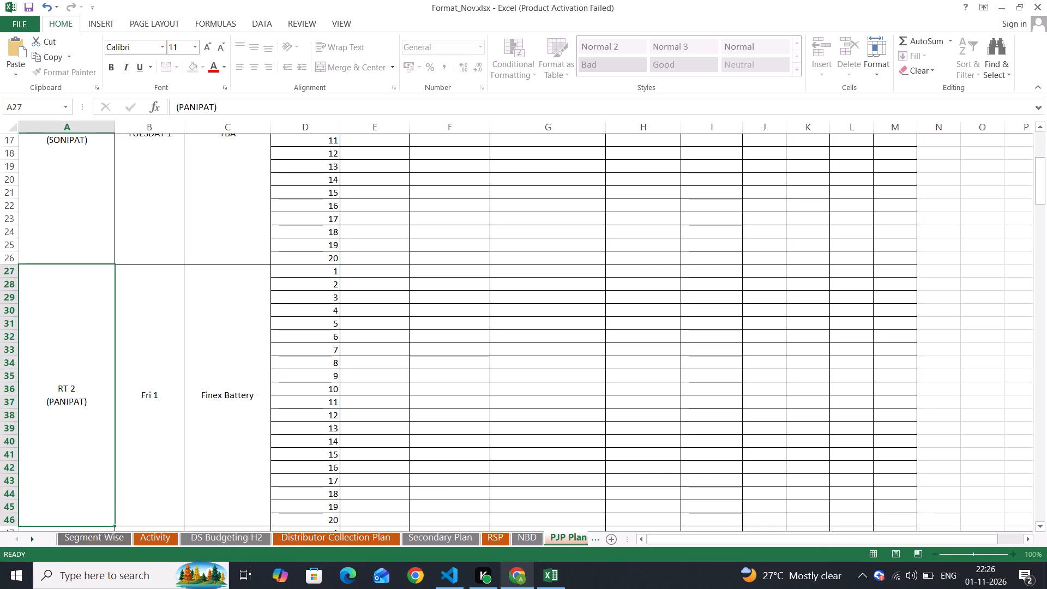
Change RT 2's week name in cell B27 to WED1.
click(156, 390)
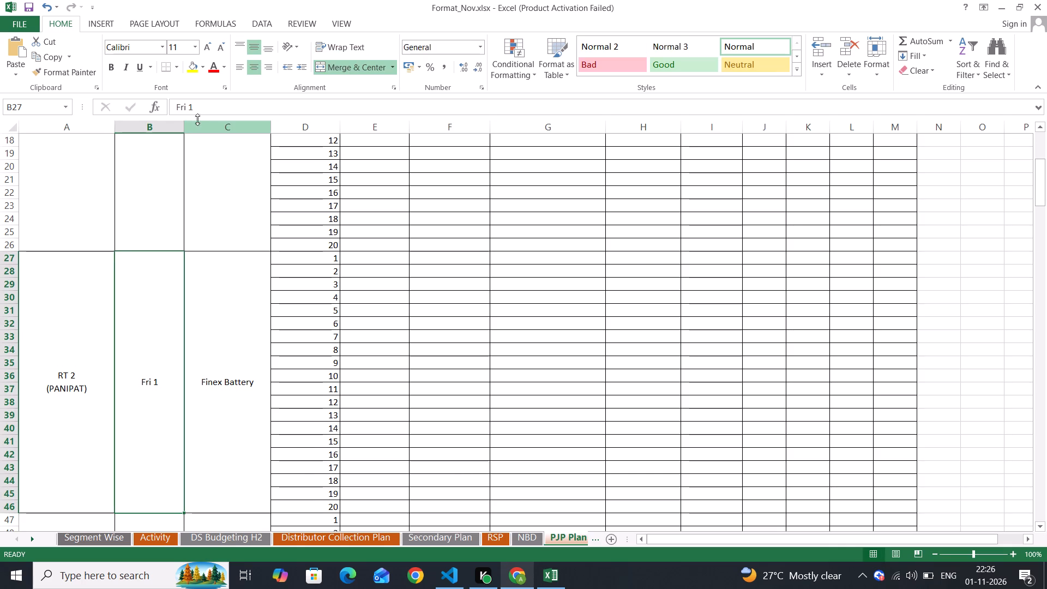
click(184, 107)
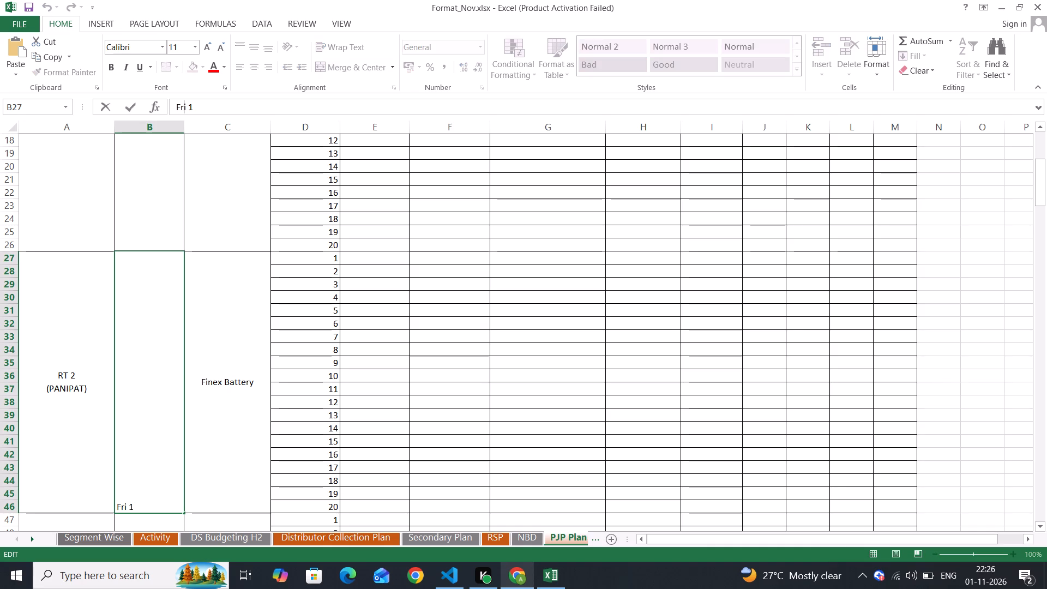
key(BackSpace)
key(BackSpace)
key(BackSpace)
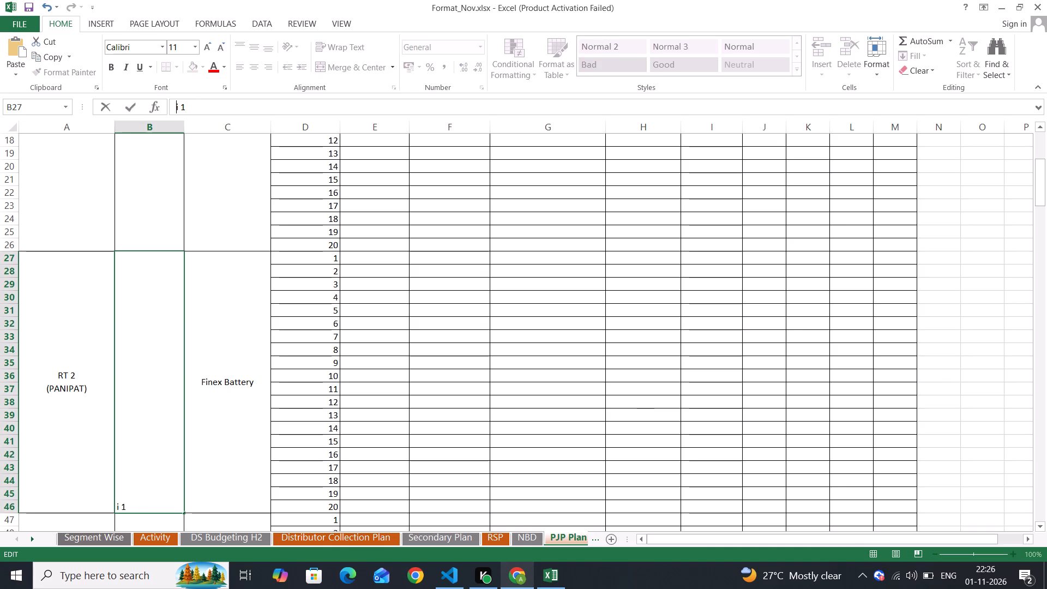
click(180, 107)
key(BackSpace)
key(e)
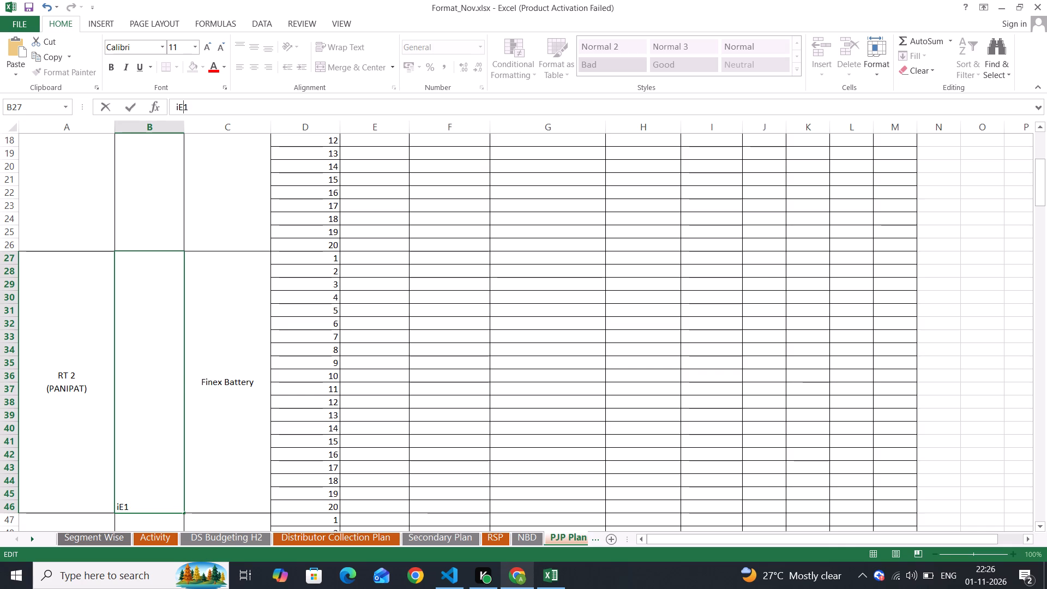
key(BackSpace)
key(BackSpace)
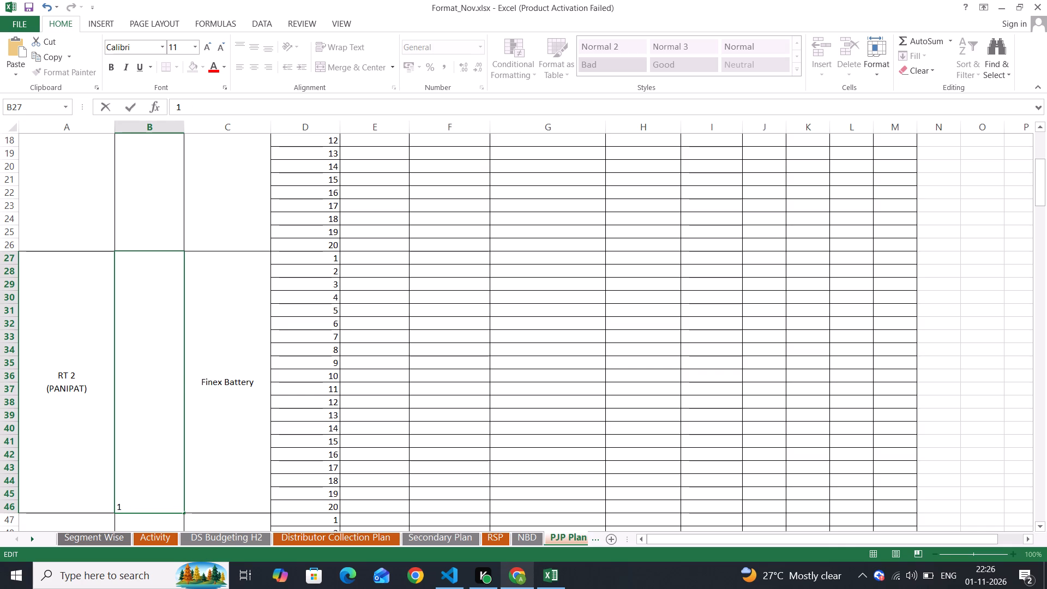
text(WE)
key(d)
key(Return)
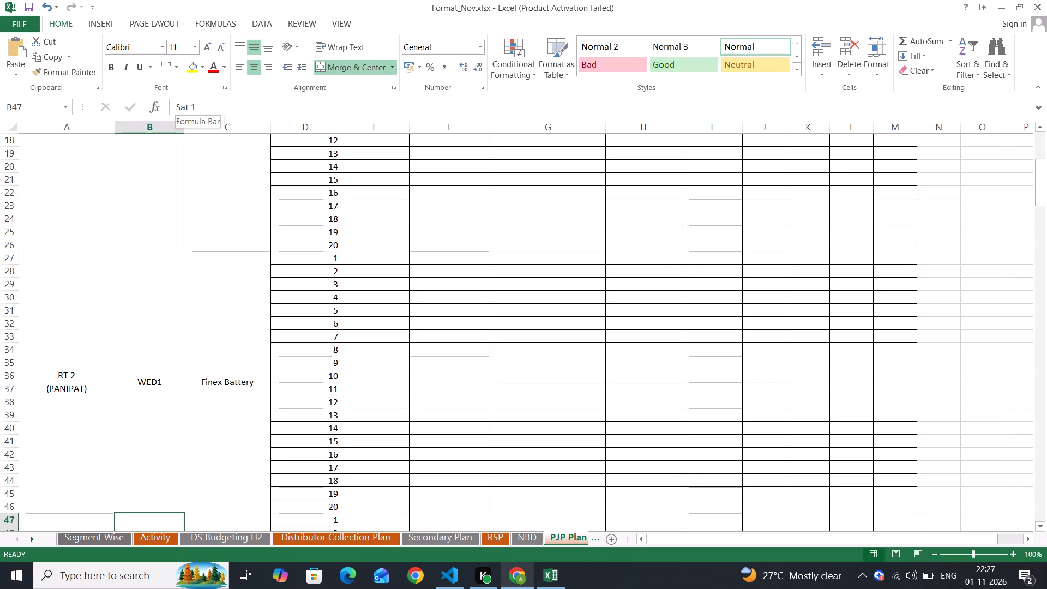
Replace RT 2's distributor name in cell C27 with LAVISH BATTERY.
click(250, 385)
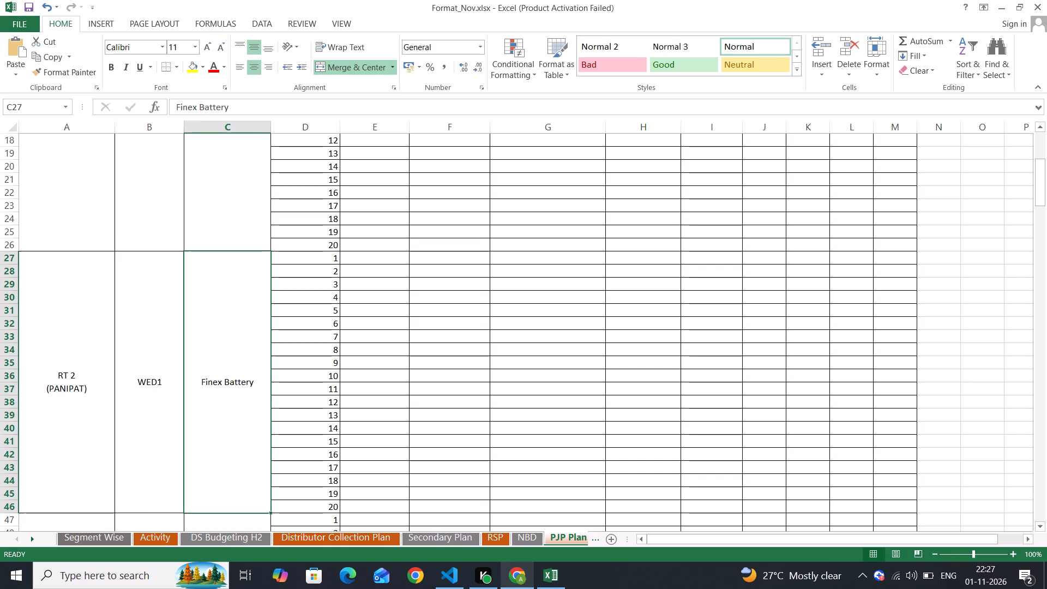
key(BackSpace)
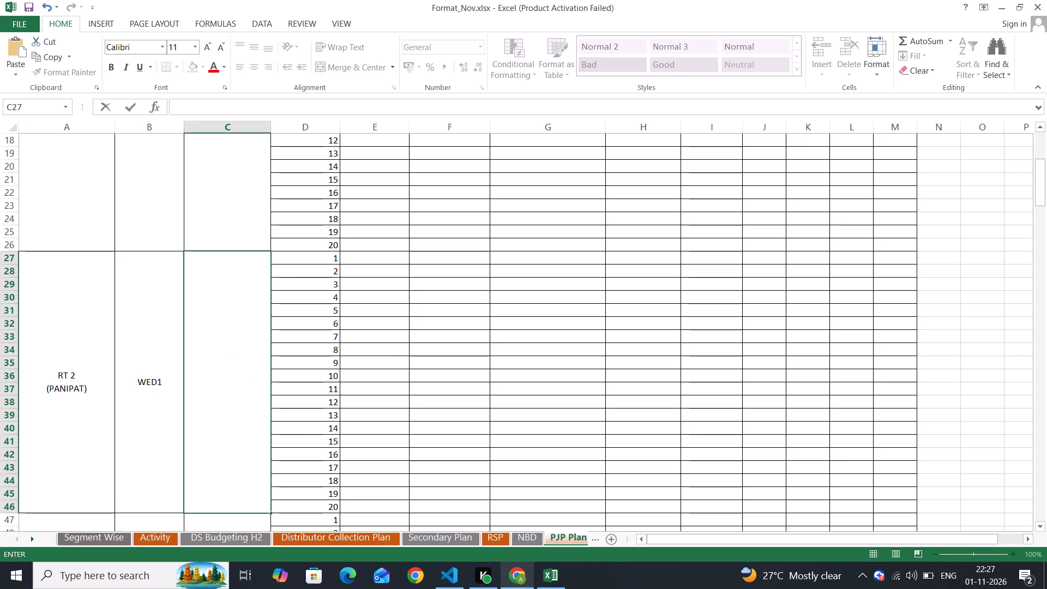
text(LAVISH)
key(space)
text(BA)
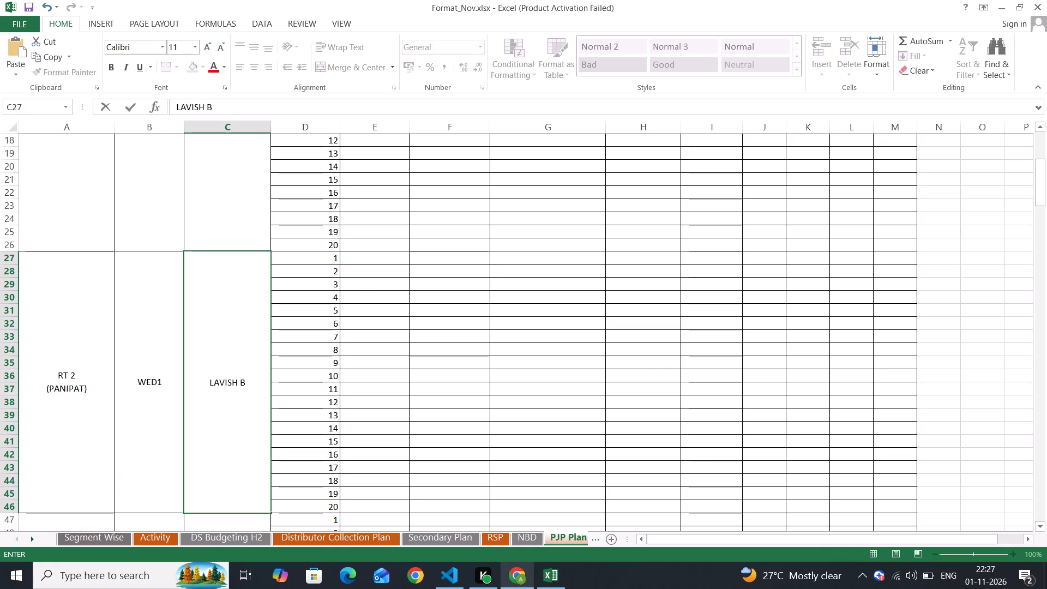
key(y)
key(BackSpace)
text(TTERY)
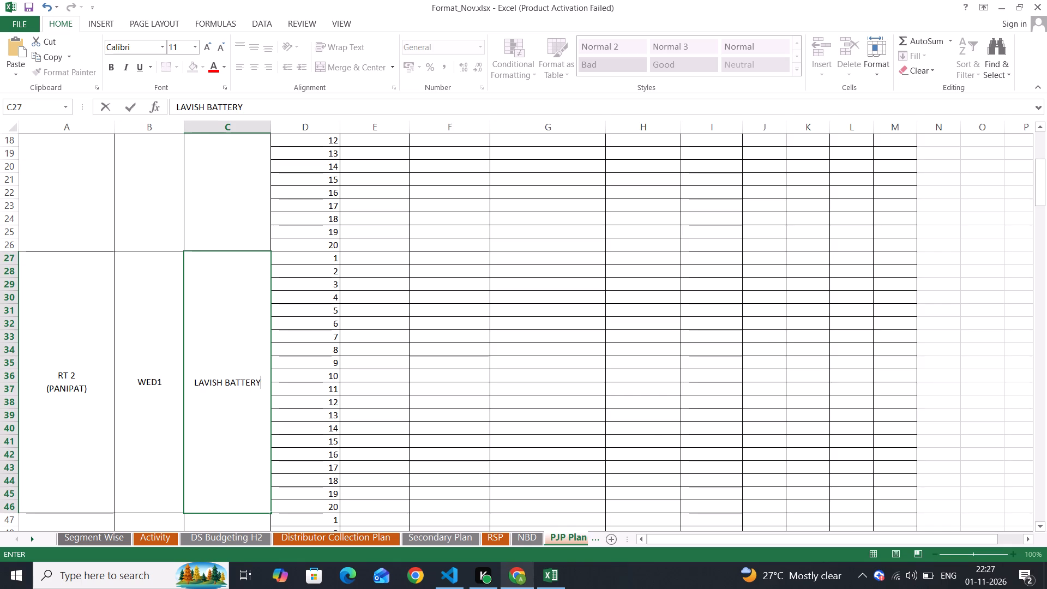
key(Return)
click(250, 385)
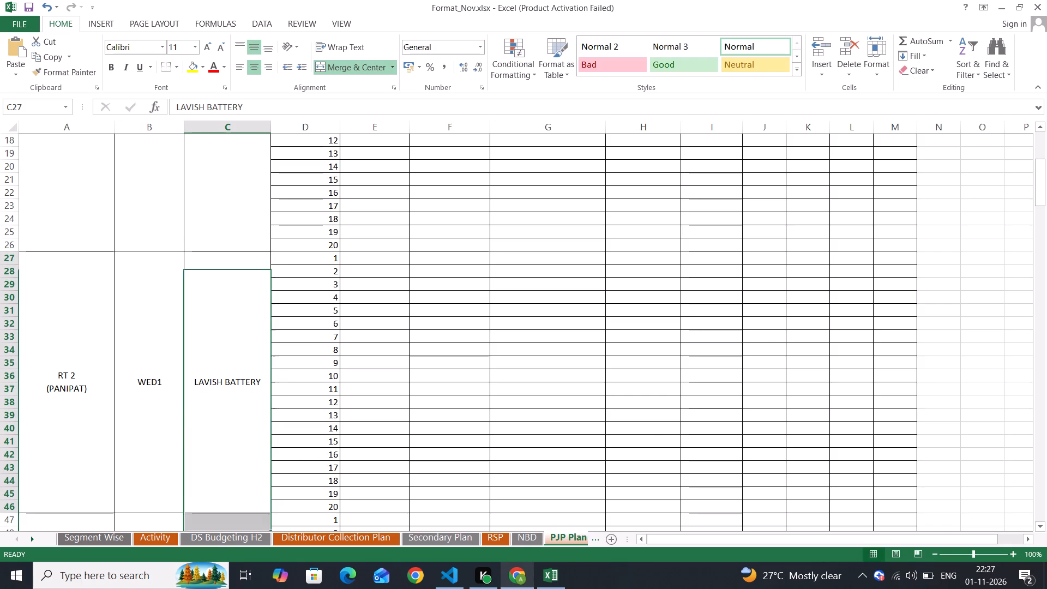
Enter the date 4/11/26 for RT 2's serial no. 1 in cell E27.
click(393, 261)
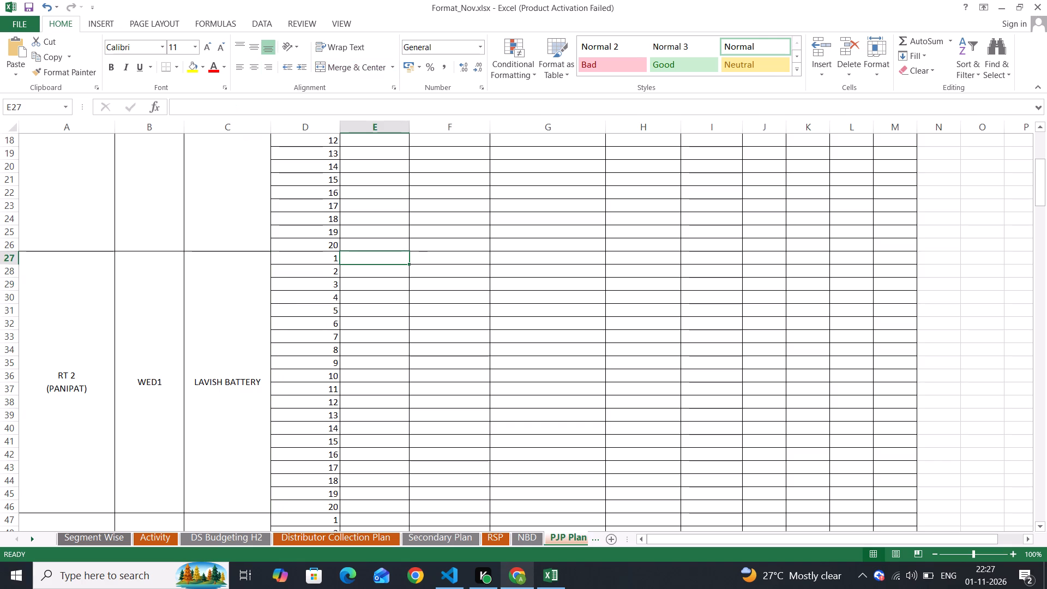
key(4)
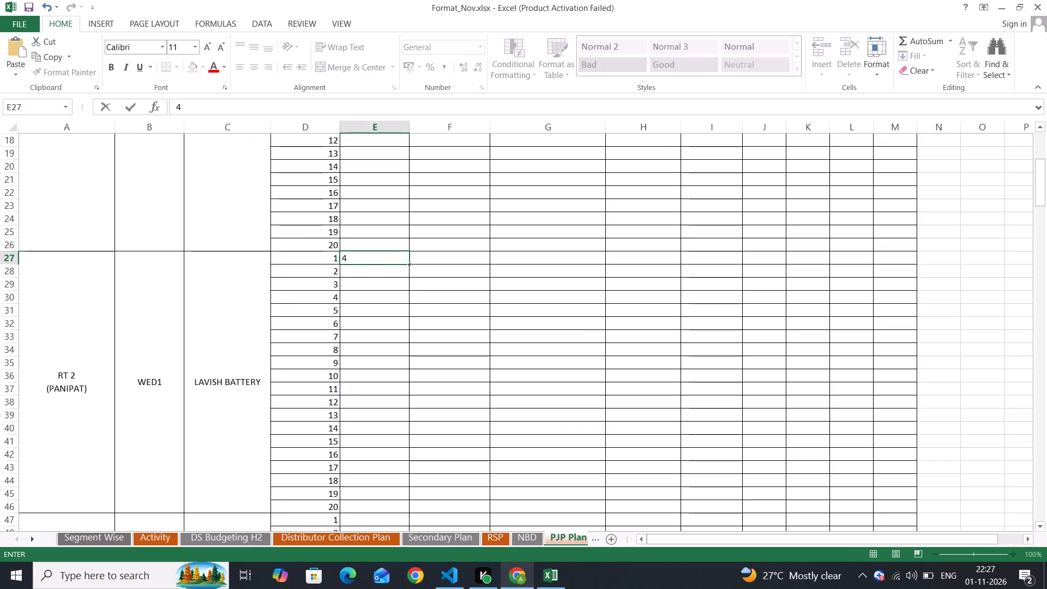
key(slash)
text(11)
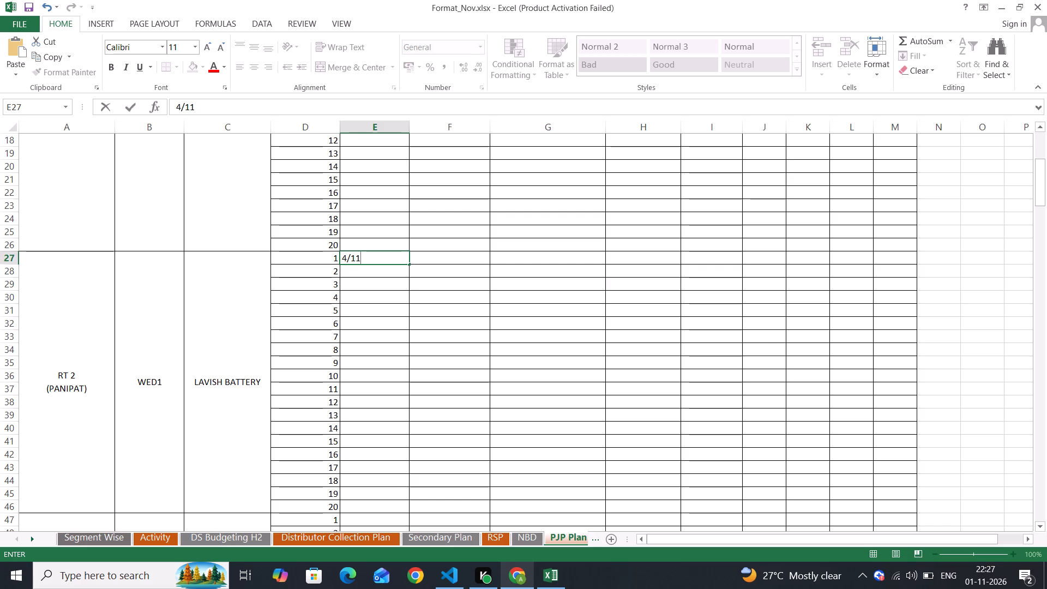
key(slash)
key(2)
key(6)
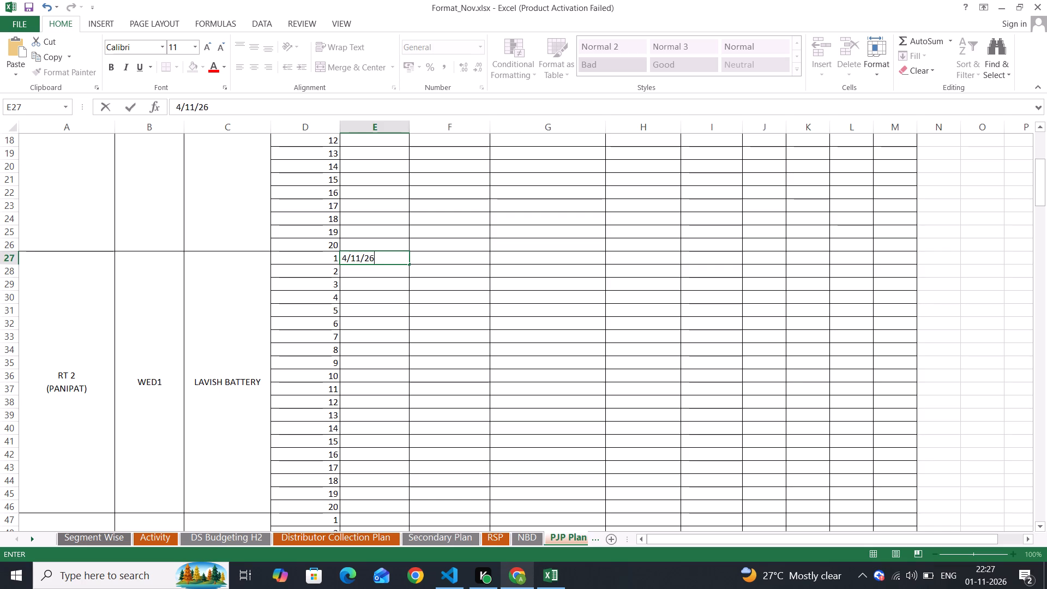
double_click(448, 259)
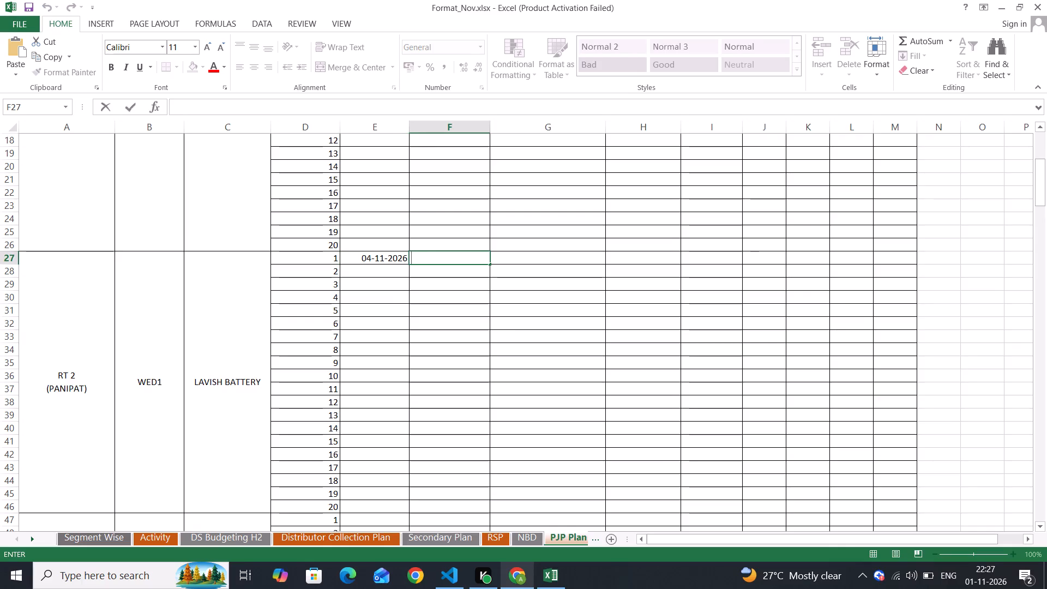
Review the column headings and RT 1's distributor name entries in column F above RT 2's first row.
key(Up)
key(Up)
key(Up)
key(Up)
key(Up)
key(Up)
key(Up)
key(Up)
key(Up)
key(Up)
key(Up)
key(Up)
key(Up)
key(Up)
key(Up)
key(Up)
key(Up)
key(Up)
key(Up)
key(Up)
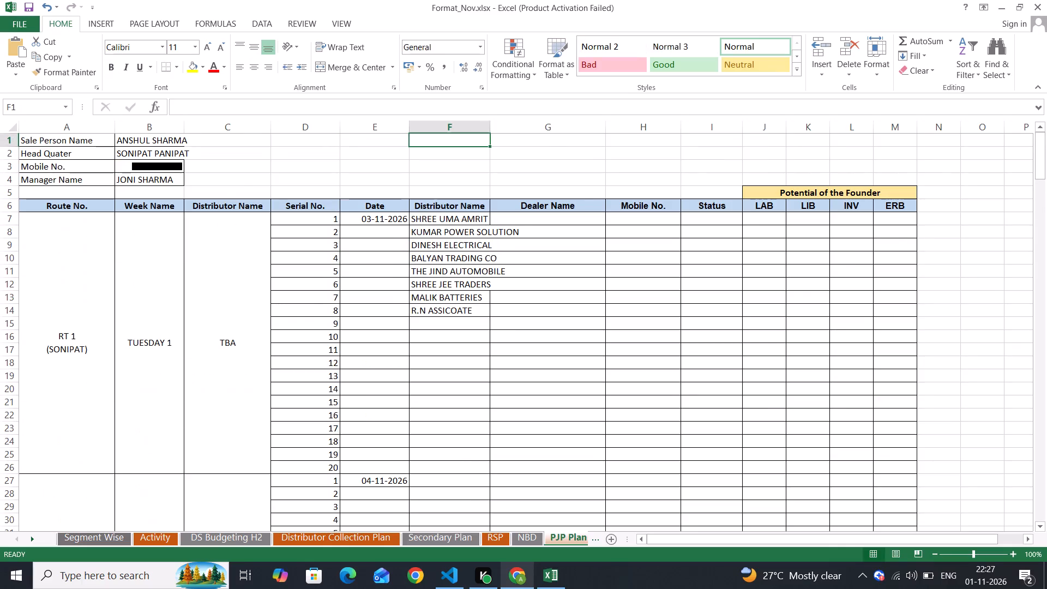
key(Down)
key(Down)
key(Down)
key(Down)
key(Down)
key(Down)
key(Down)
key(Down)
key(Down)
key(Down)
key(Down)
key(Down)
key(Down)
key(Down)
key(Down)
key(Down)
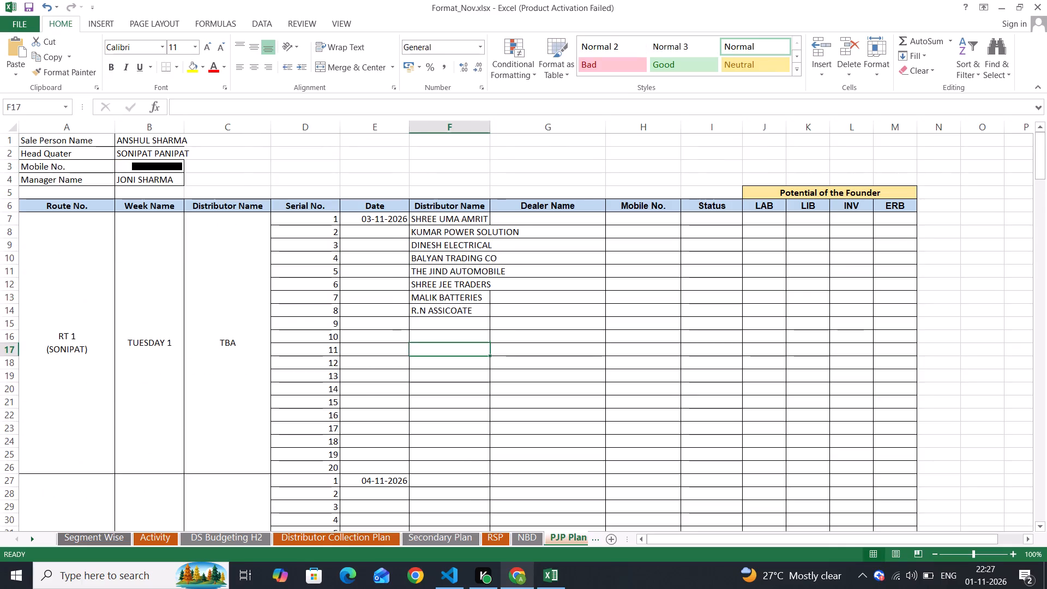
key(Down)
key(Down)
key(Down)
key(Down)
key(Down)
key(Down)
key(Down)
key(Down)
key(Down)
key(Down)
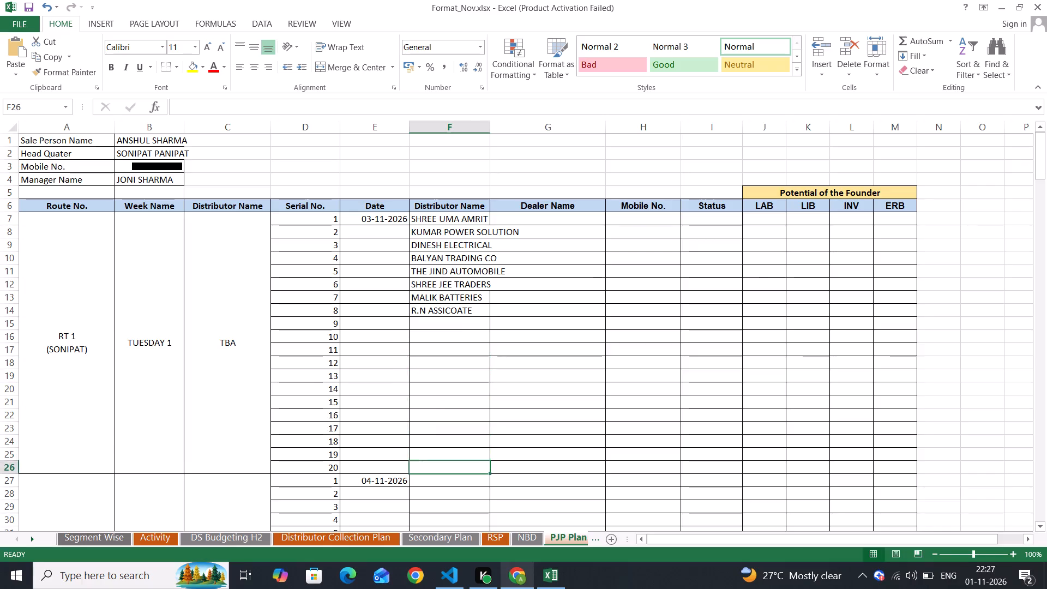
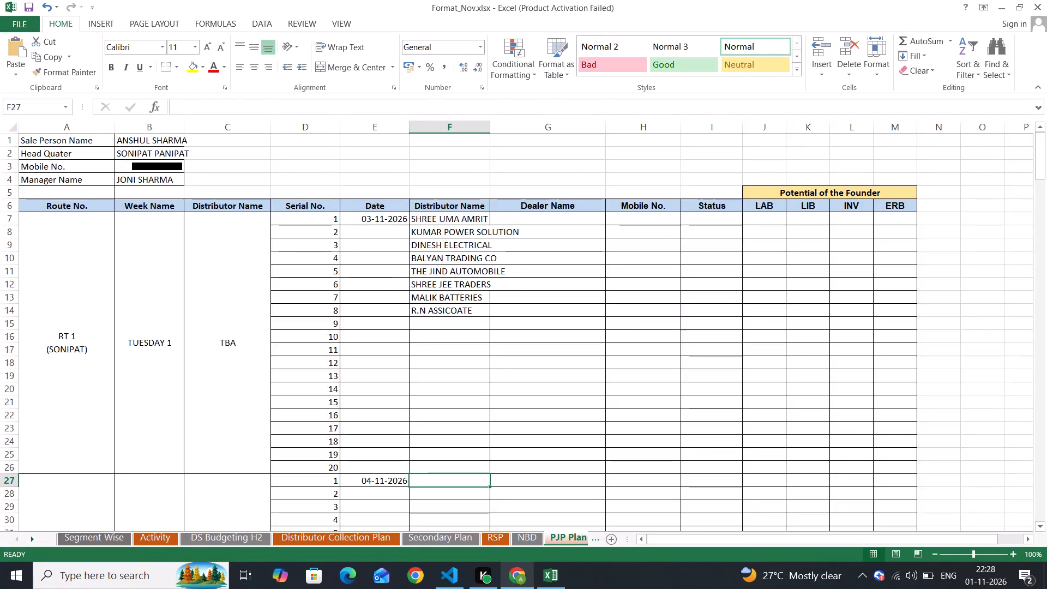
Enter the potential of RT 1's serial no. 1, SHREE UMA AMRIT, as LAB 100 and INV 40.
click(767, 223)
key(1)
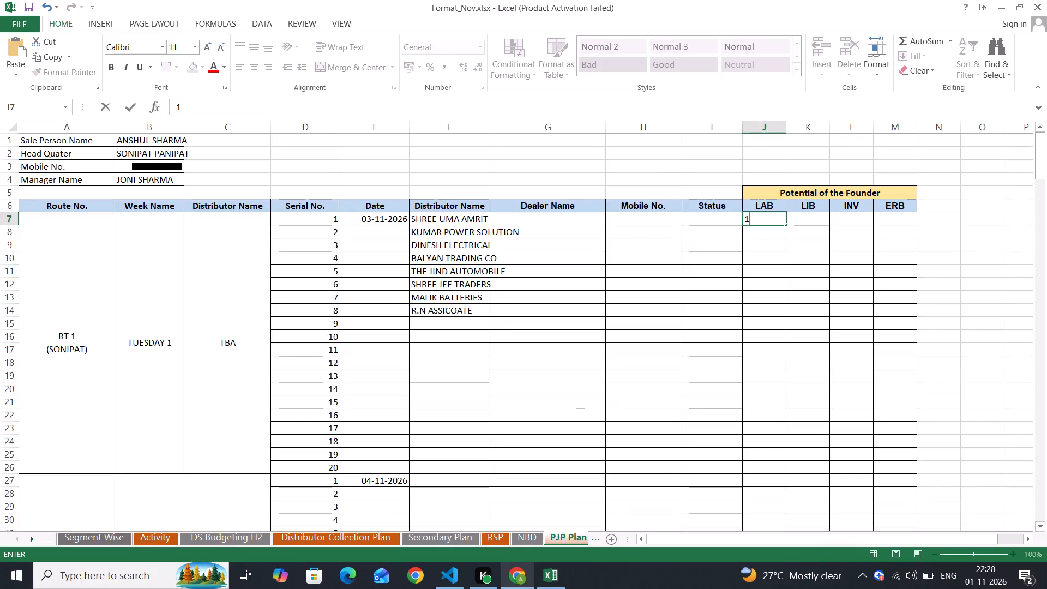
key(5)
key(BackSpace)
text(00)
click(807, 220)
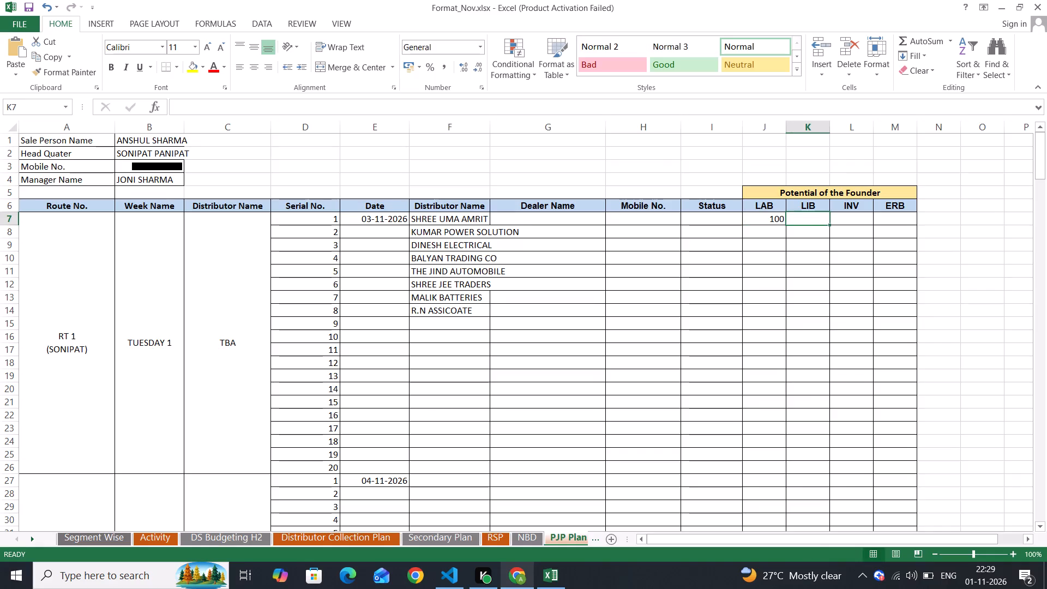
click(843, 214)
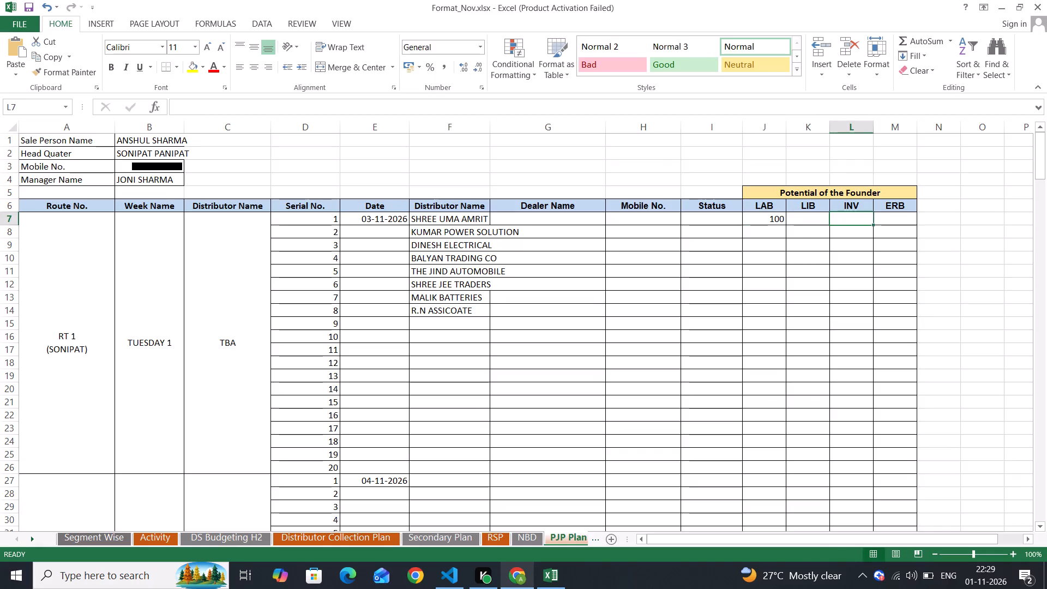
text(40)
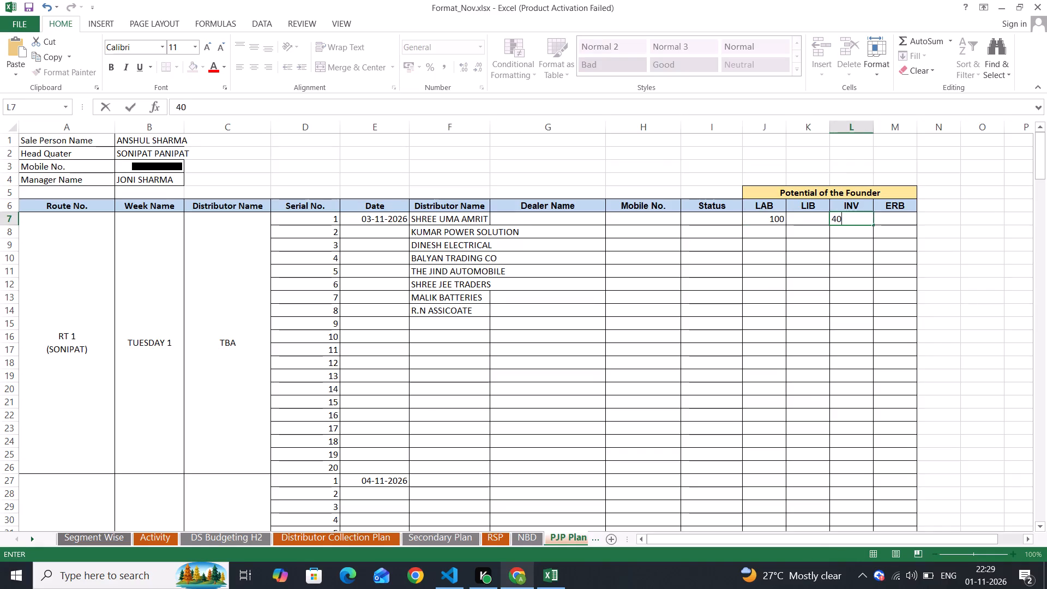
click(880, 224)
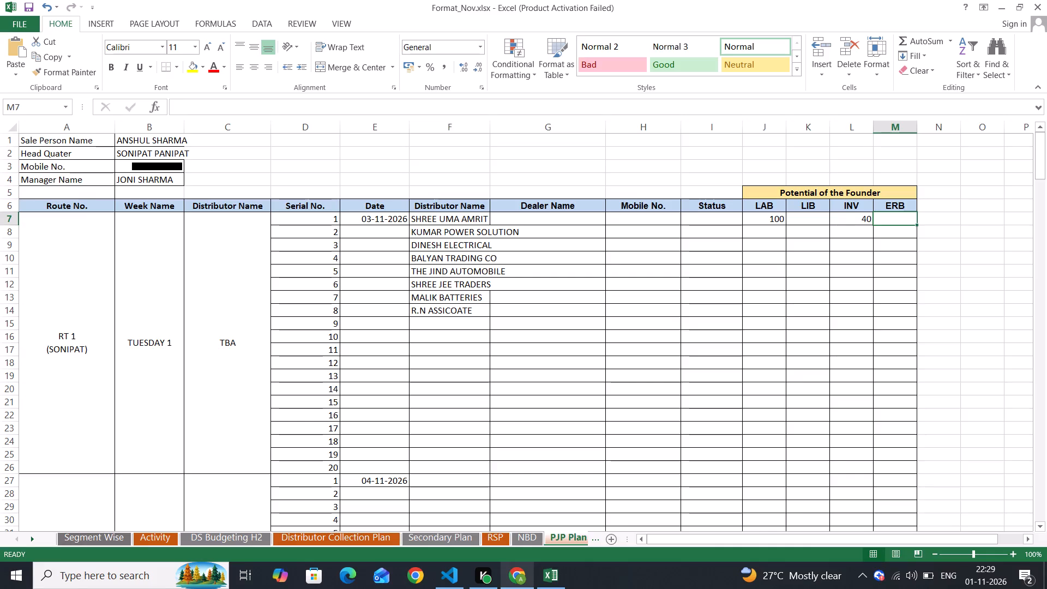
Enter LAB potential 50 for KUMAR POWER SOLUTION in J8 and LIB potential 25 for DINESH ELECTRICAL in K9.
click(773, 226)
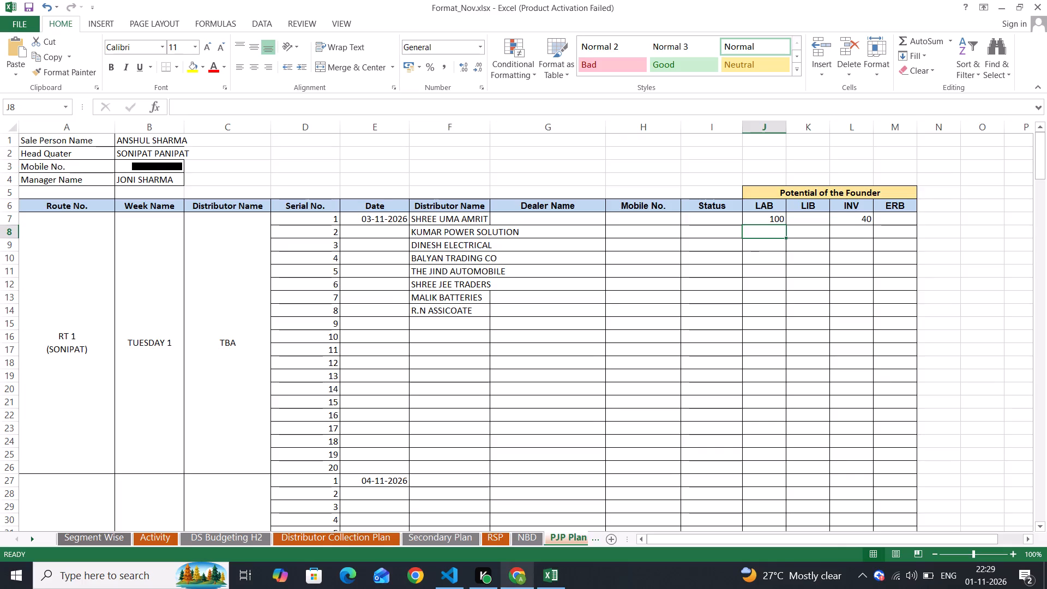
key(5)
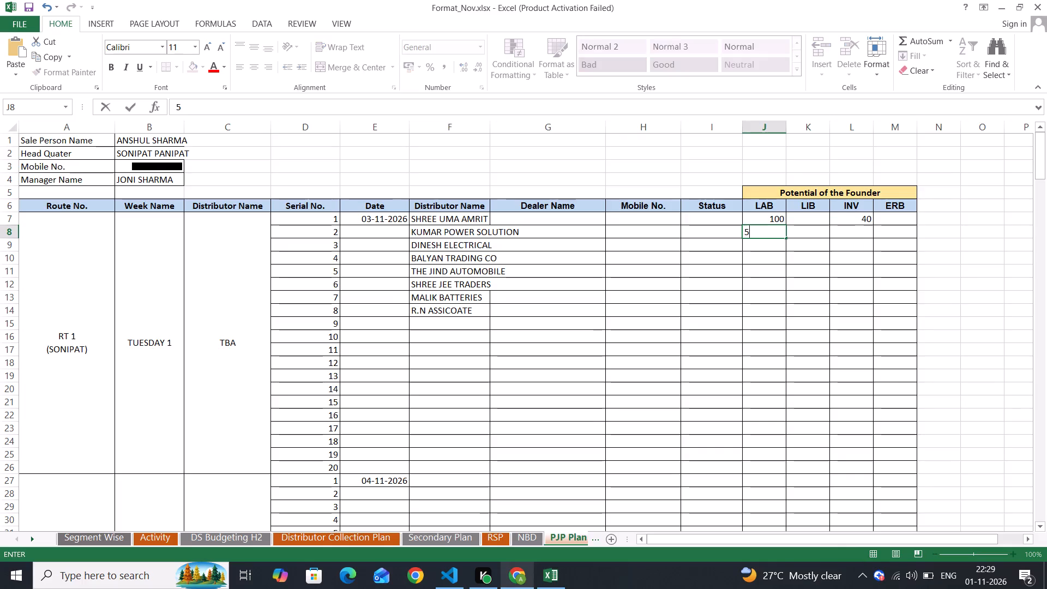
key(0)
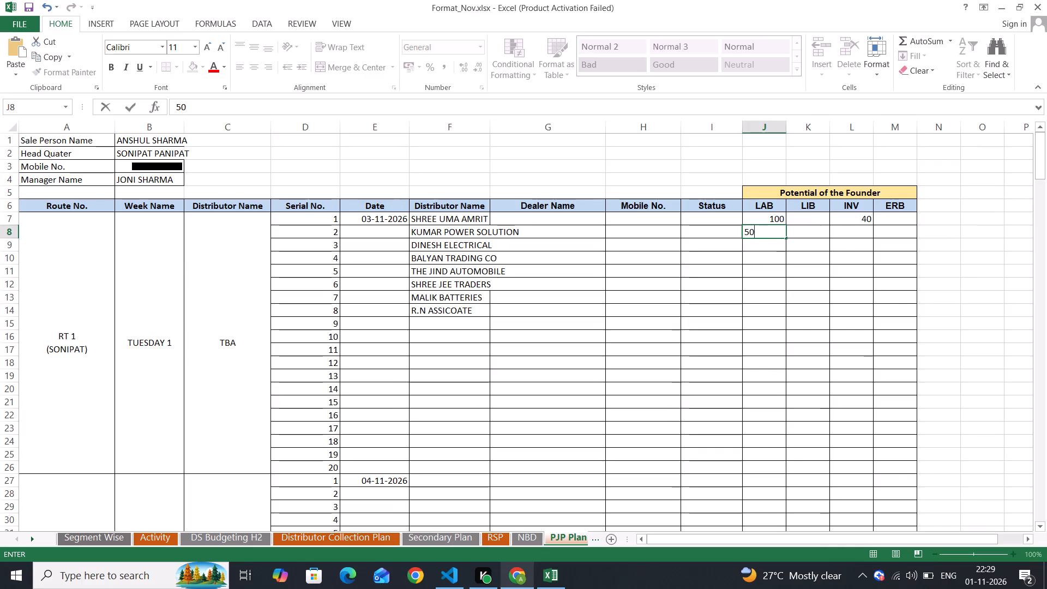
click(799, 246)
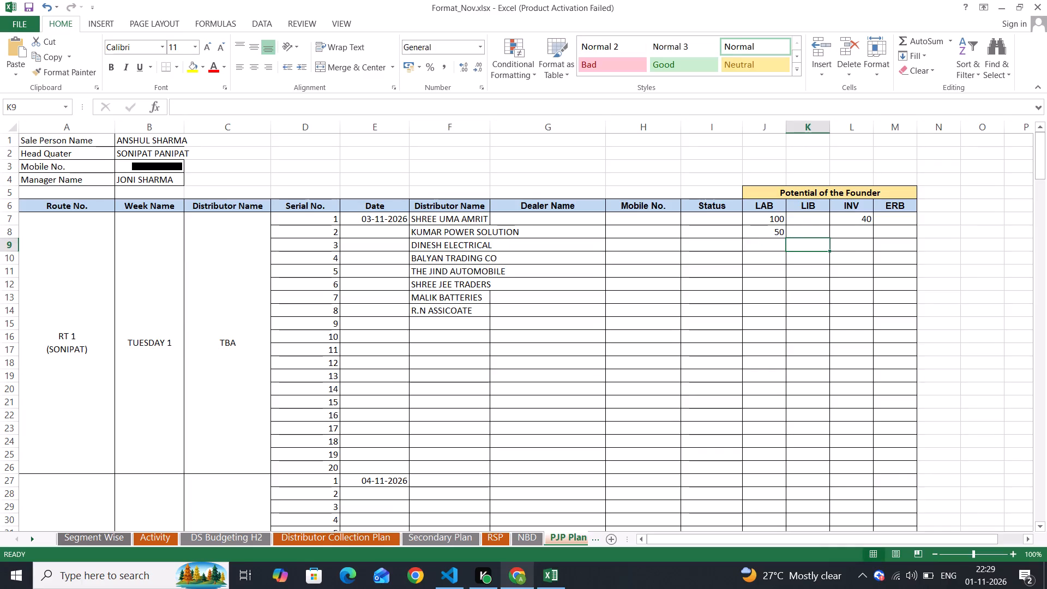
key(2)
key(5)
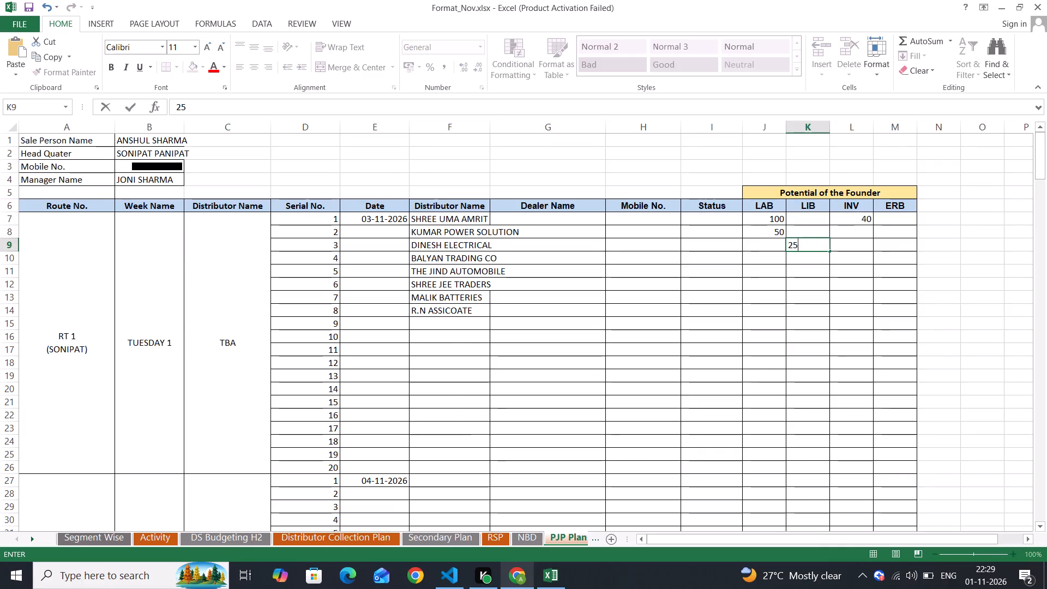
Enter LAB potential 100 for BALYAN TRADING CO in J10 and ERB potential 5 for THE JIND AUTOMOBILE in M11.
click(775, 254)
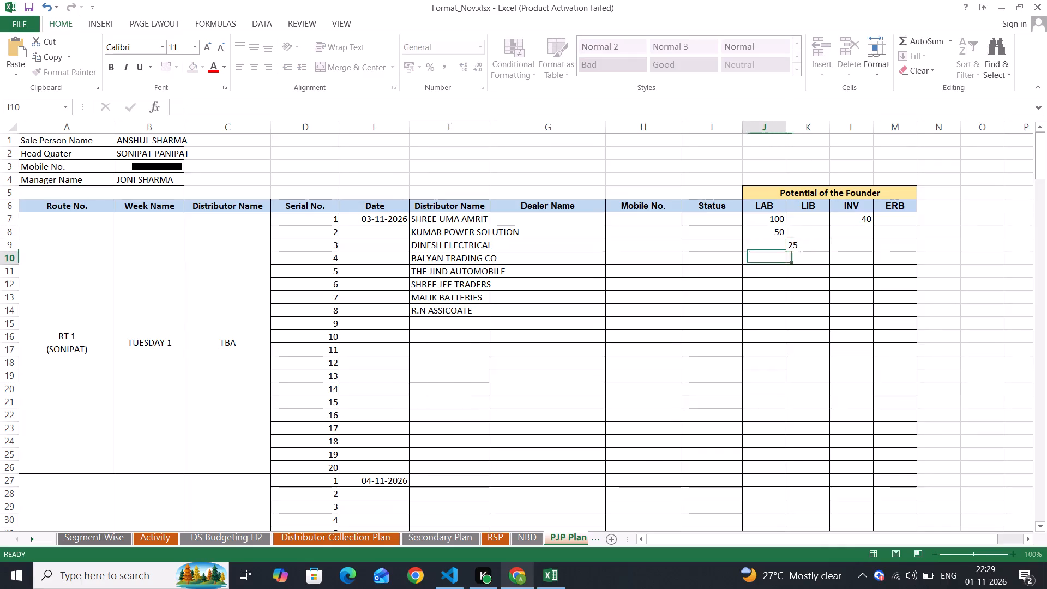
key(1)
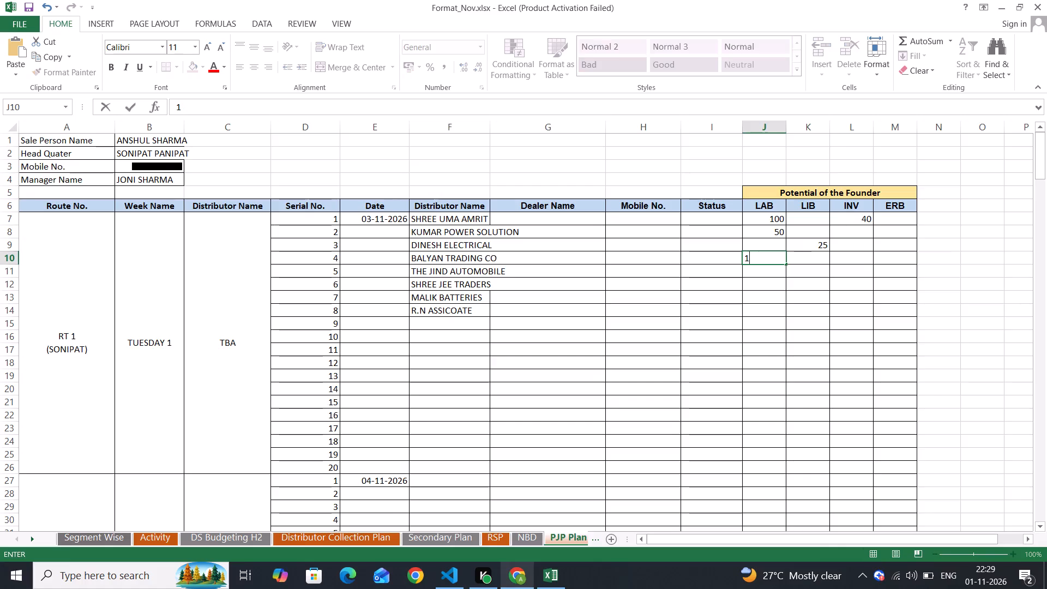
text(00)
click(772, 276)
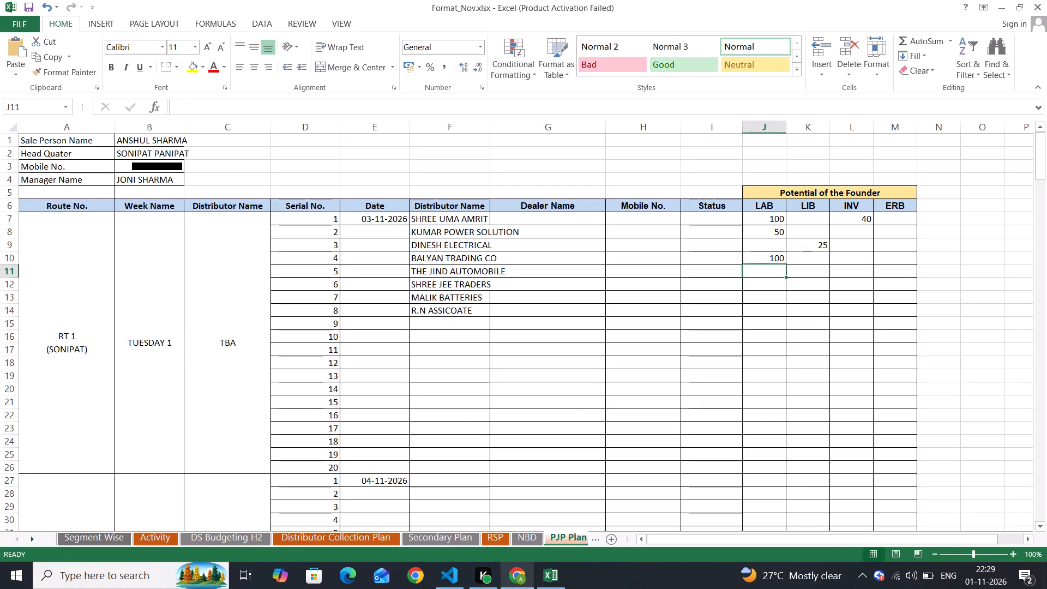
click(884, 273)
key(5)
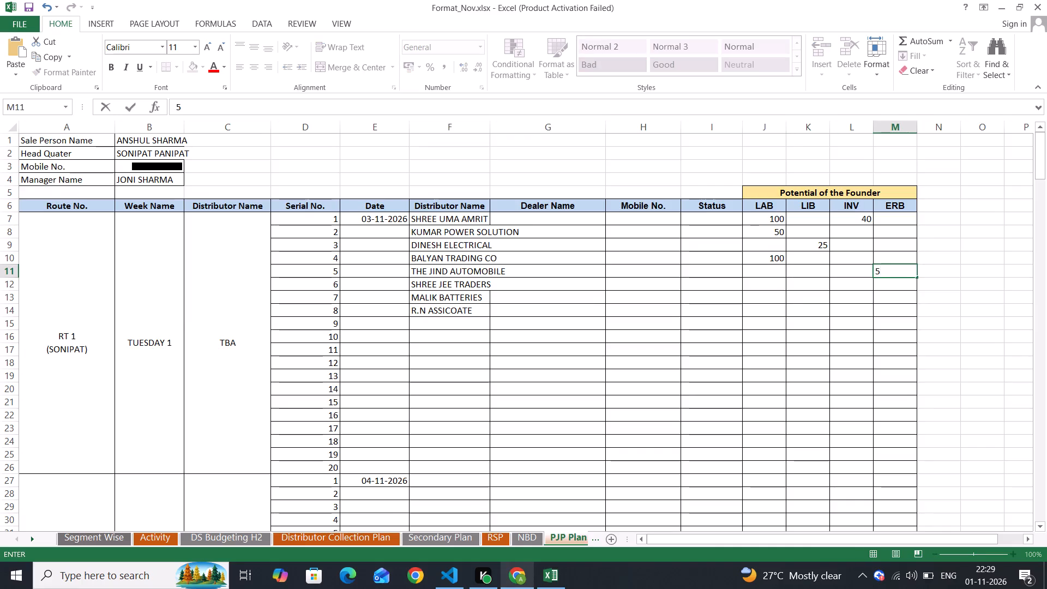
Enter ERB potential 10 for SHREE JEE TRADERS in cell M12.
click(783, 280)
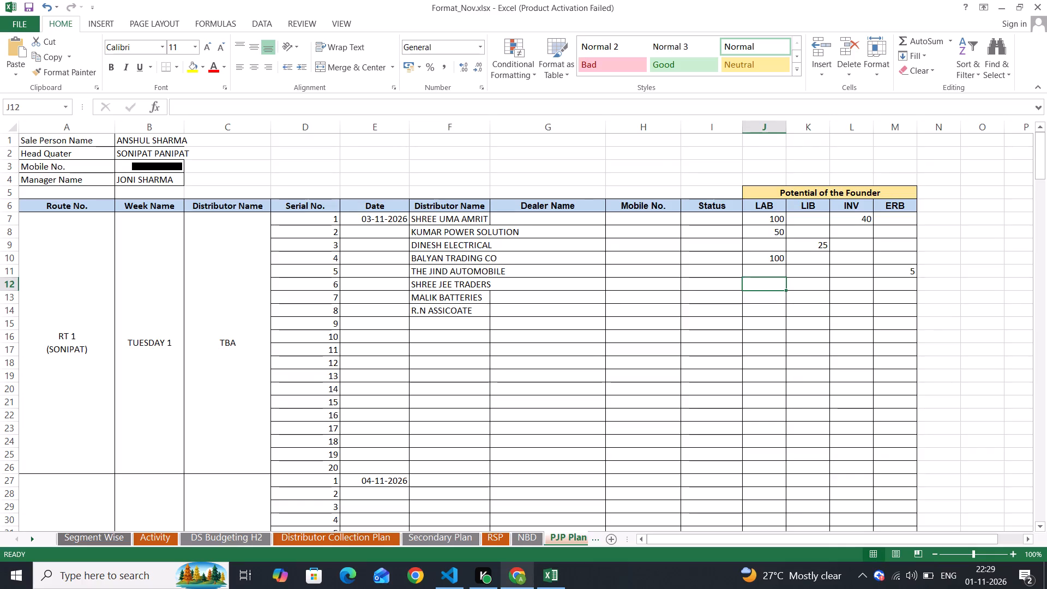
click(912, 281)
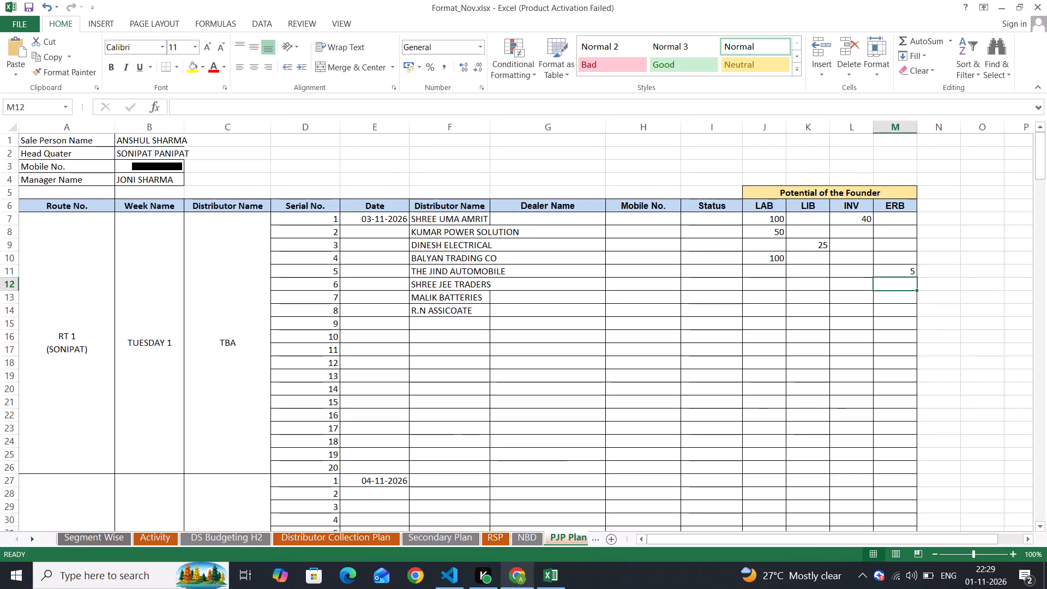
key(2)
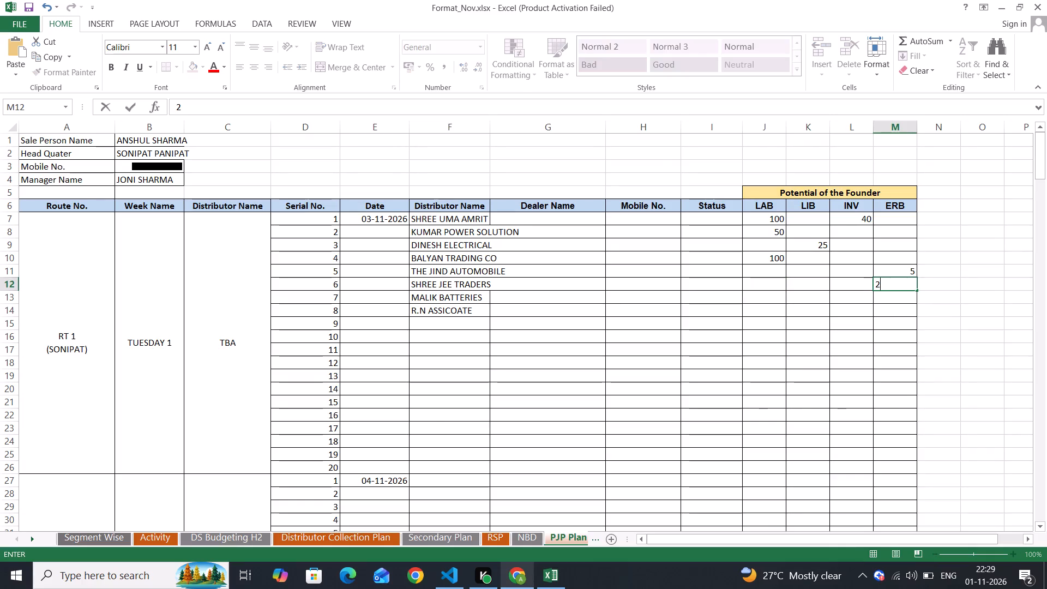
key(5)
key(BackSpace)
key(BackSpace)
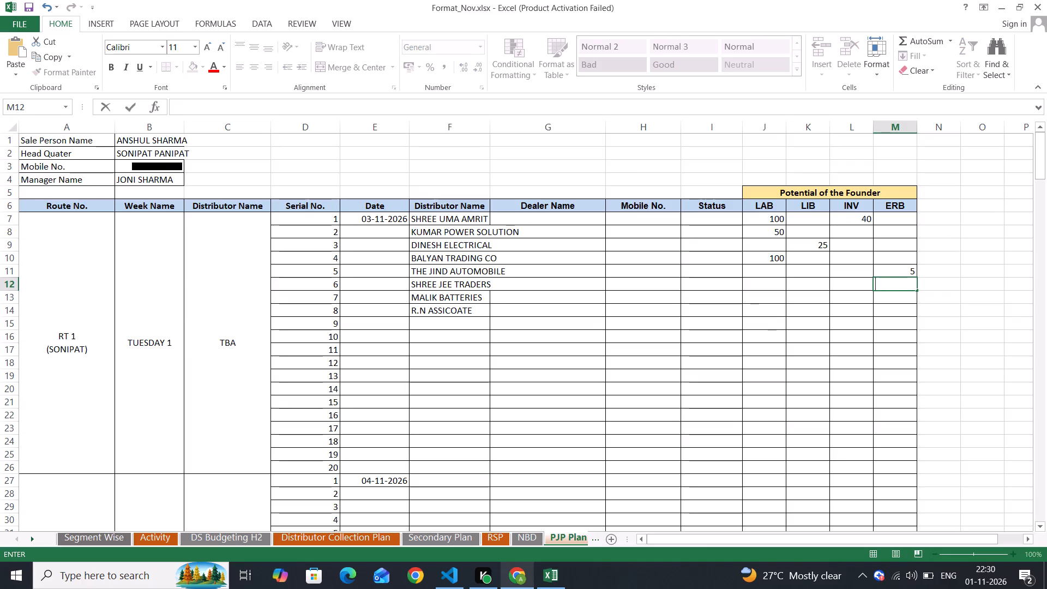
key(1)
key(0)
Enter LAB potential 50 for both MALIK BATTERIES and R.N ASSICOATE in cells J13 and J14.
click(774, 297)
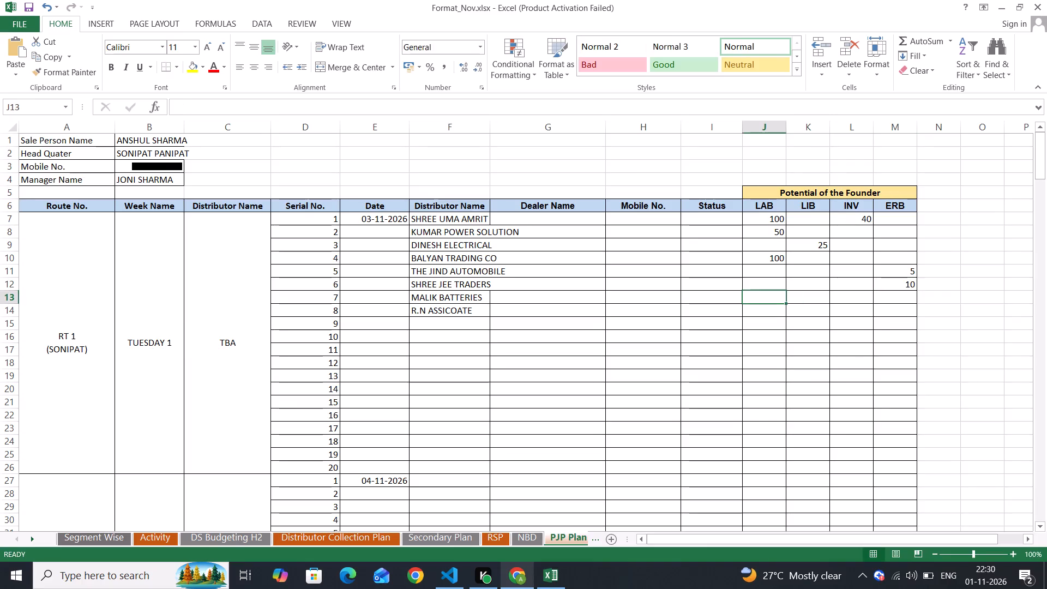
key(5)
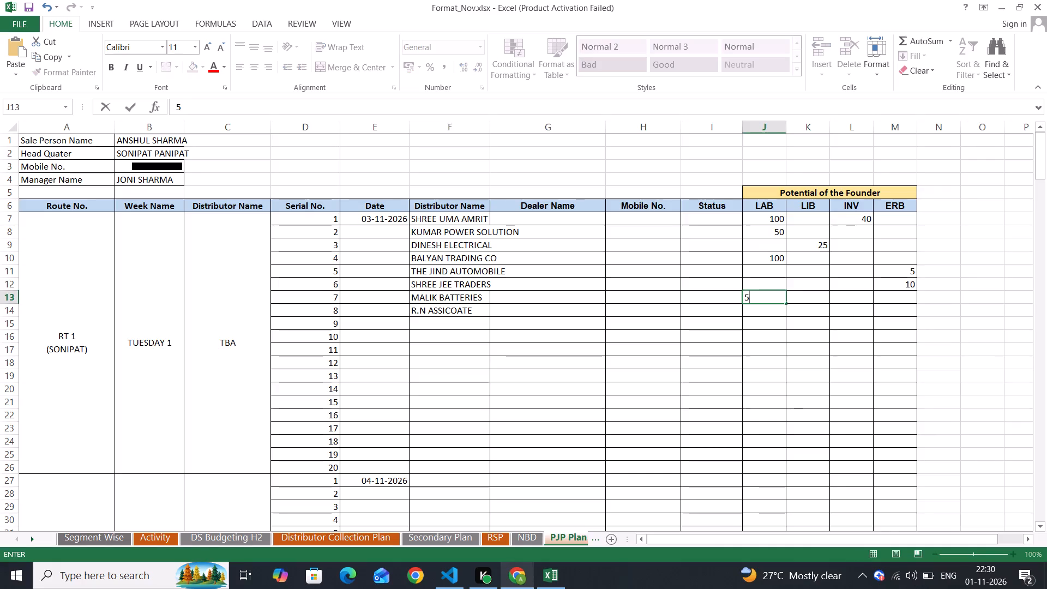
key(0)
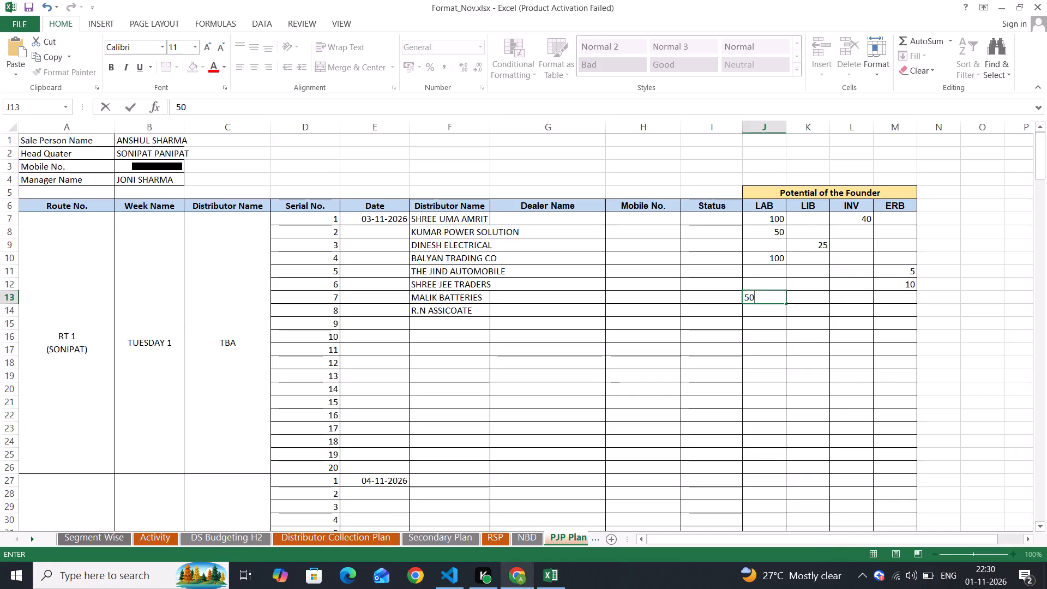
key(Return)
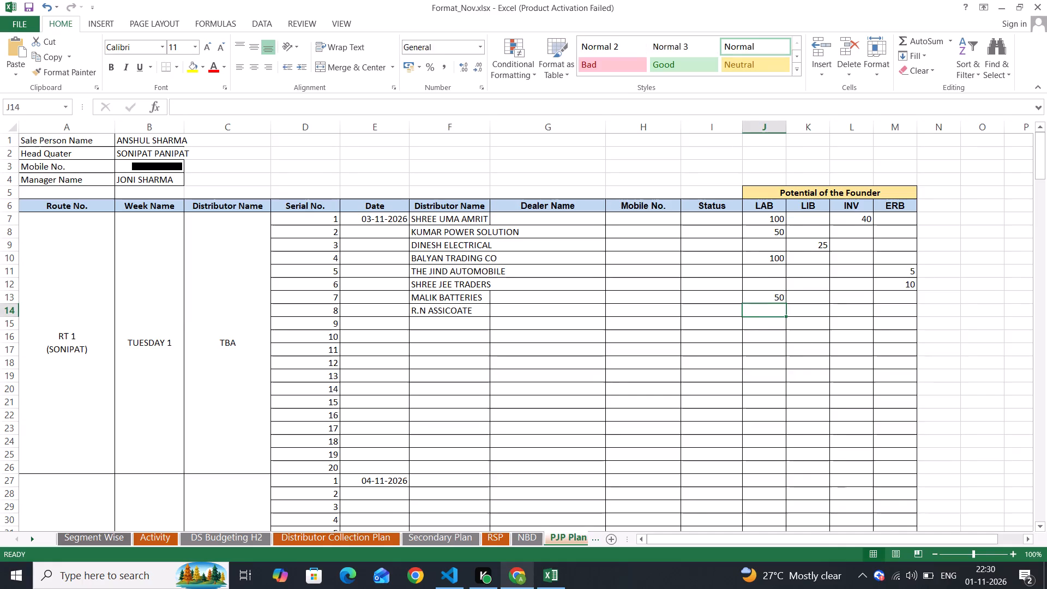
key(5)
key(0)
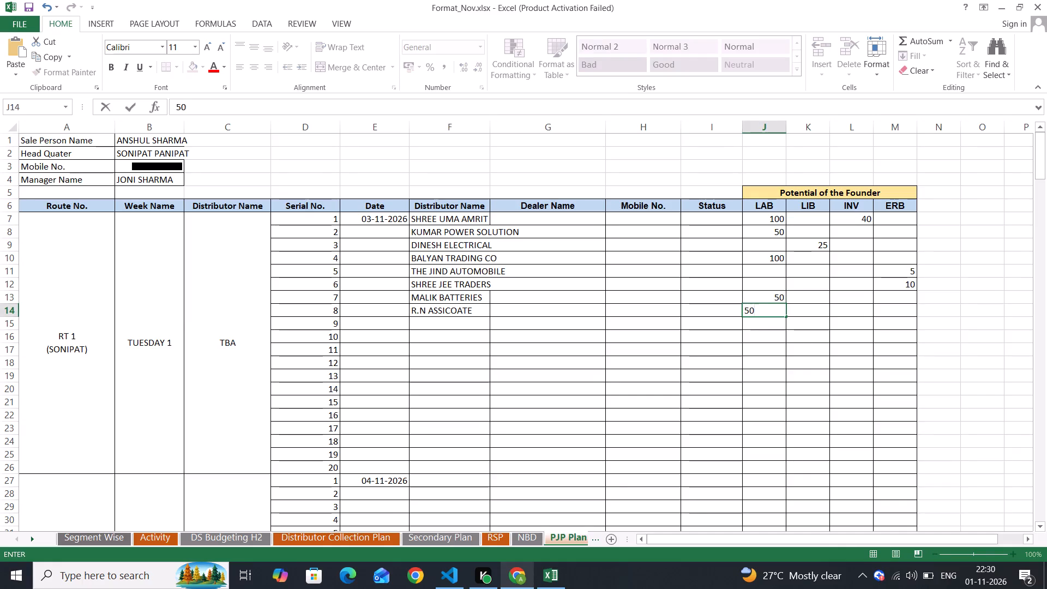
key(BackSpace)
key(BackSpace)
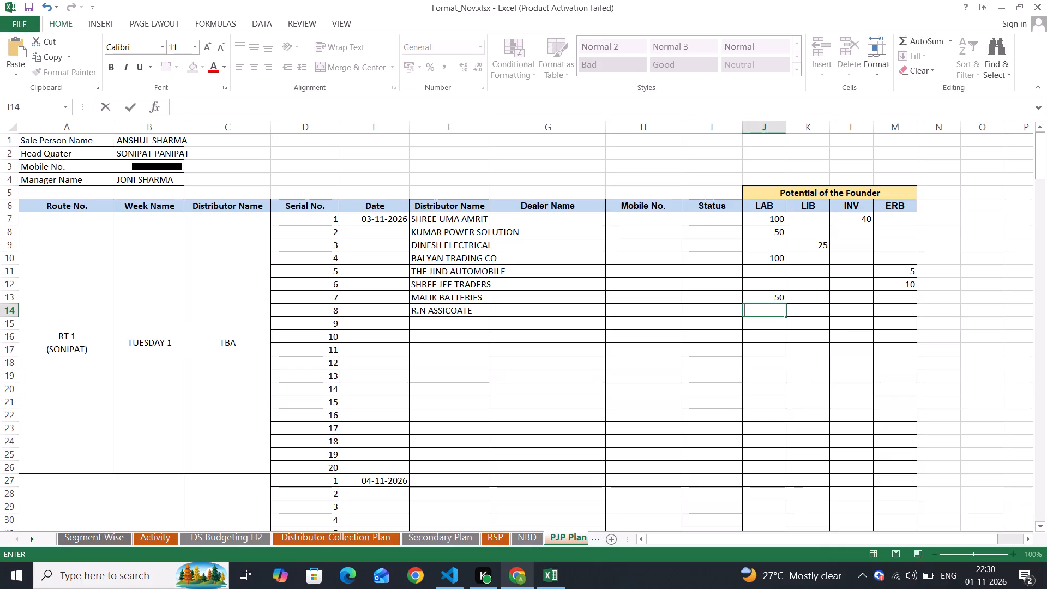
click(476, 306)
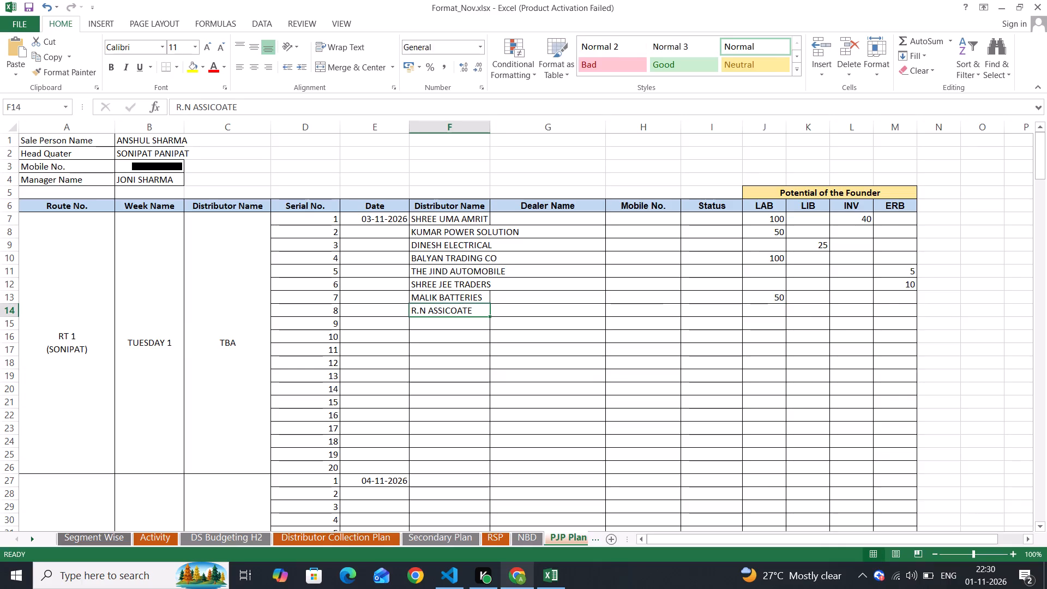
click(768, 313)
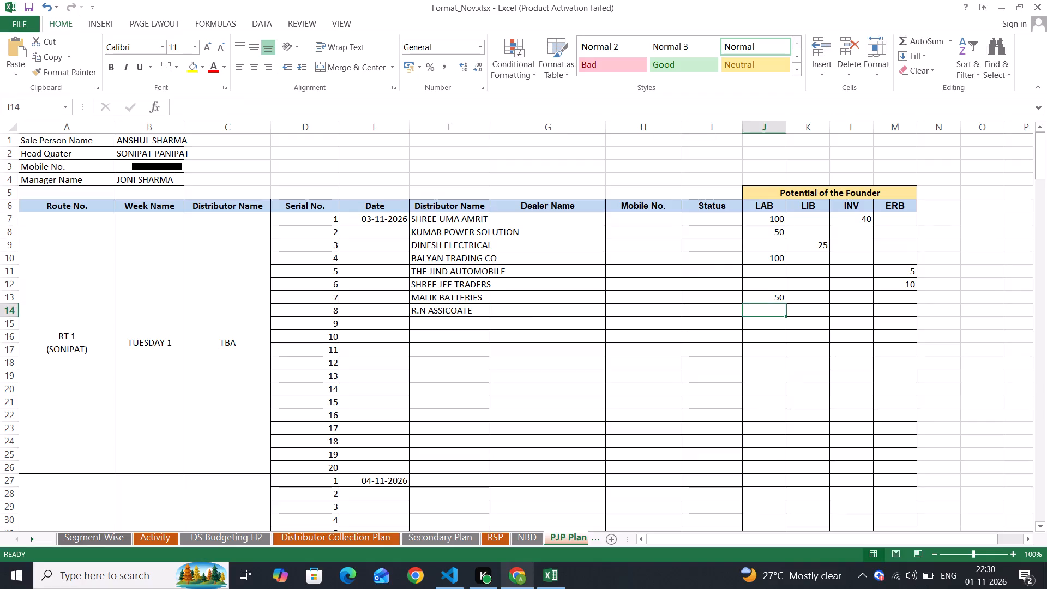
text(50)
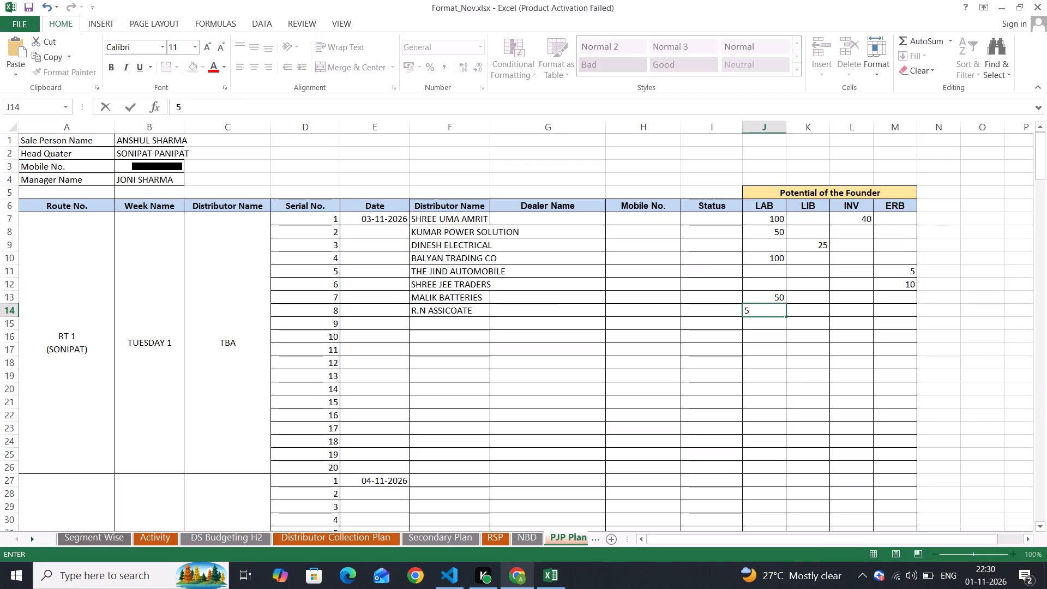
click(796, 347)
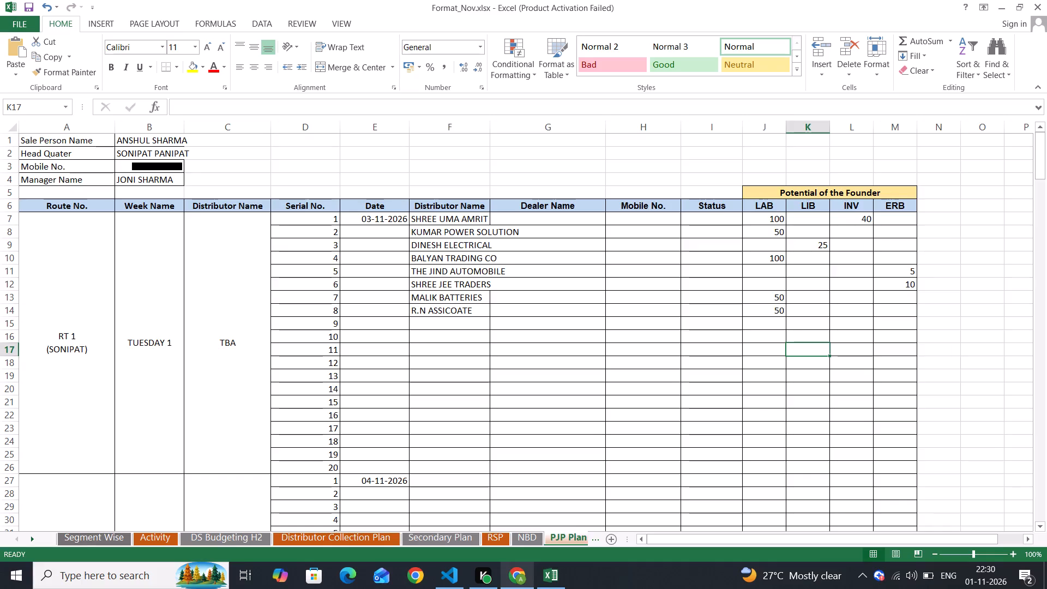
Enter LAVISH BATTERY HOUSE as the distributor name for RT 2's serial no. 1 in cell F27.
click(432, 479)
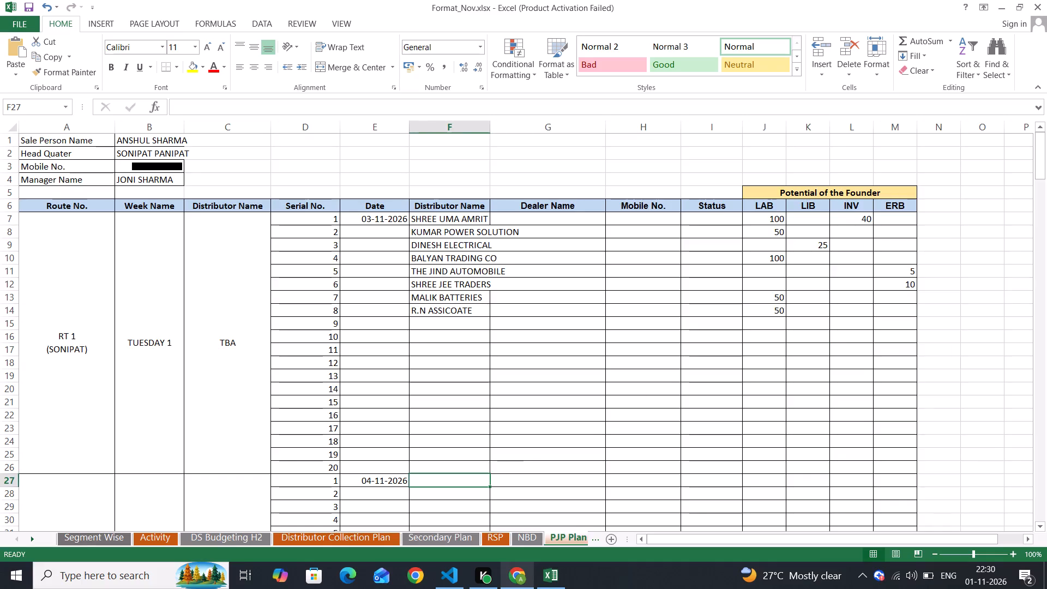
key(l)
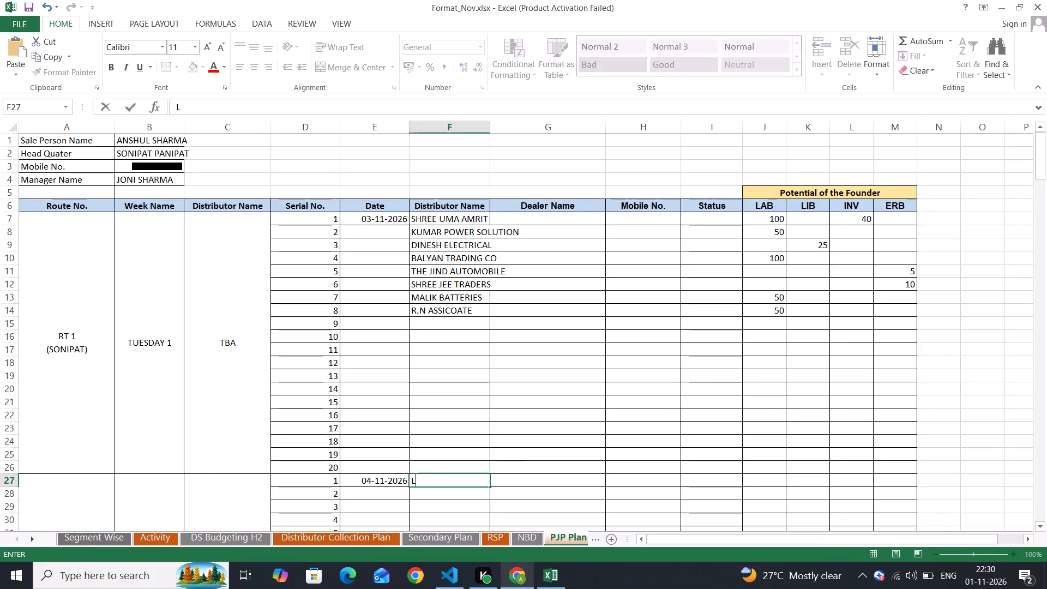
text(AV)
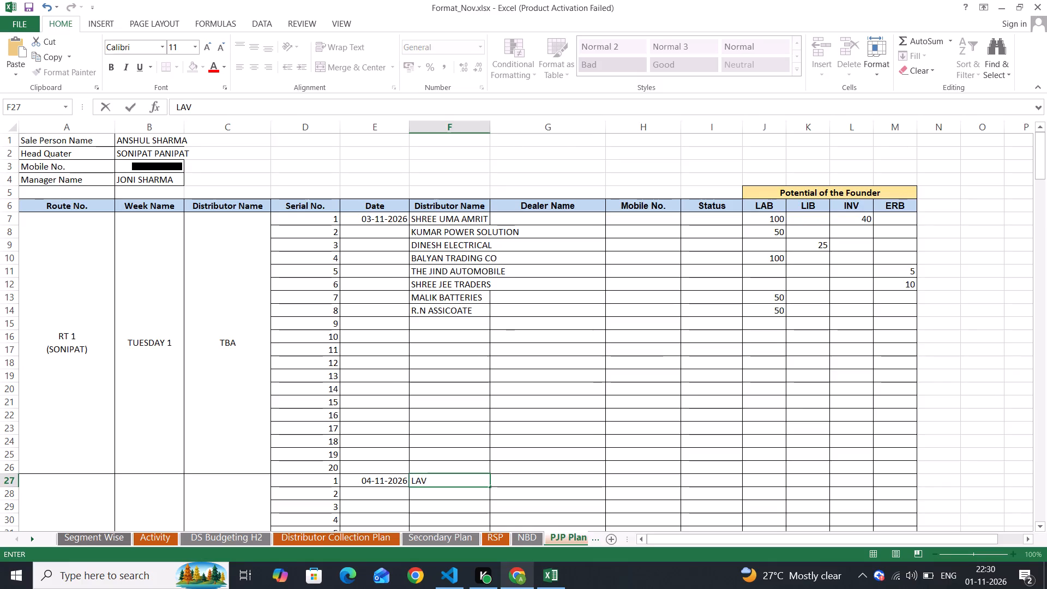
text(ISH)
key(space)
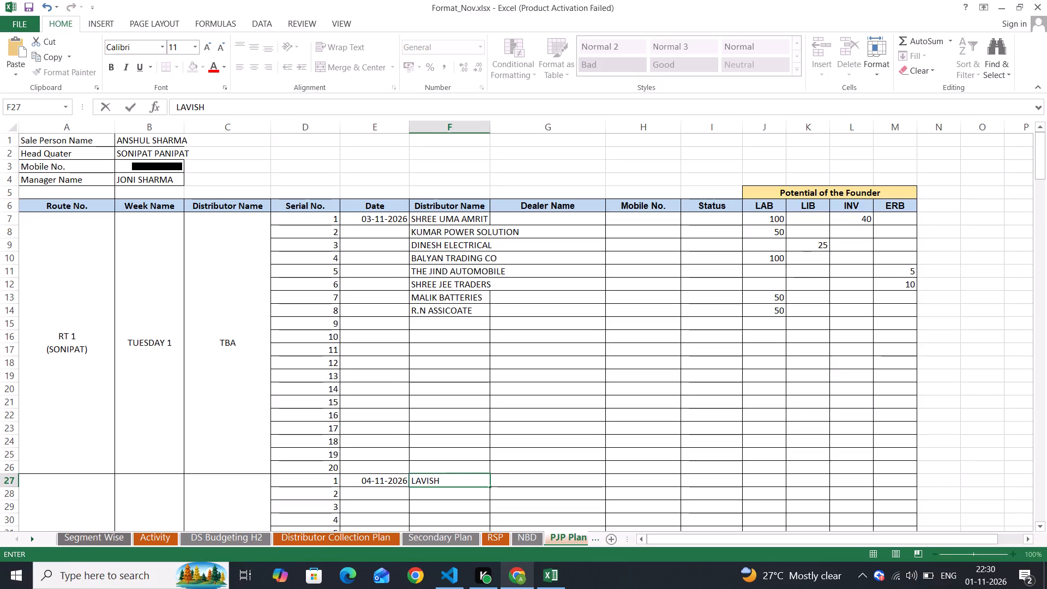
text(BATTERY)
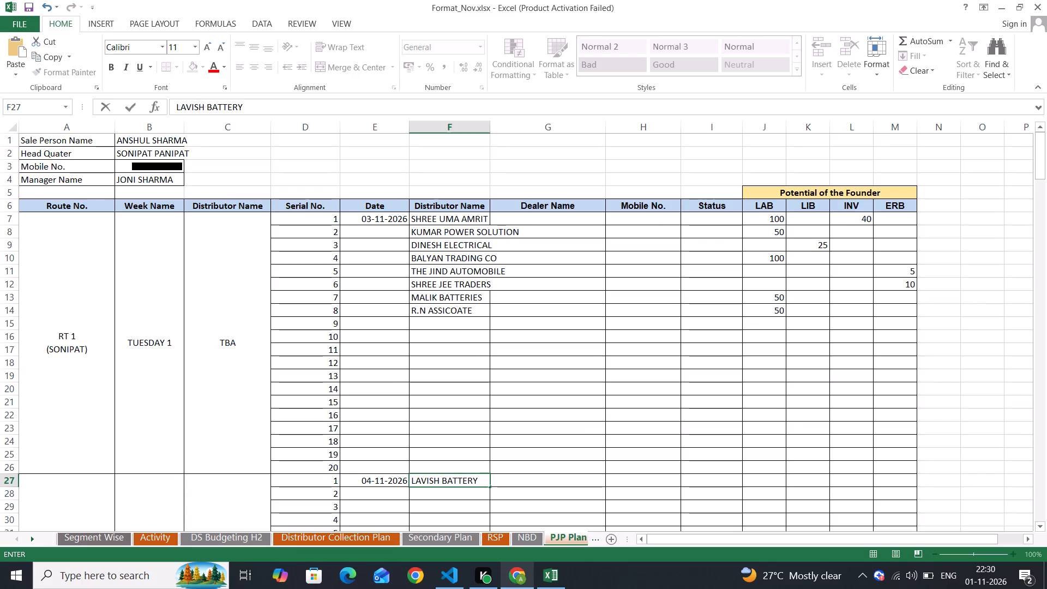
key(space)
text(HOUSE)
key(Return)
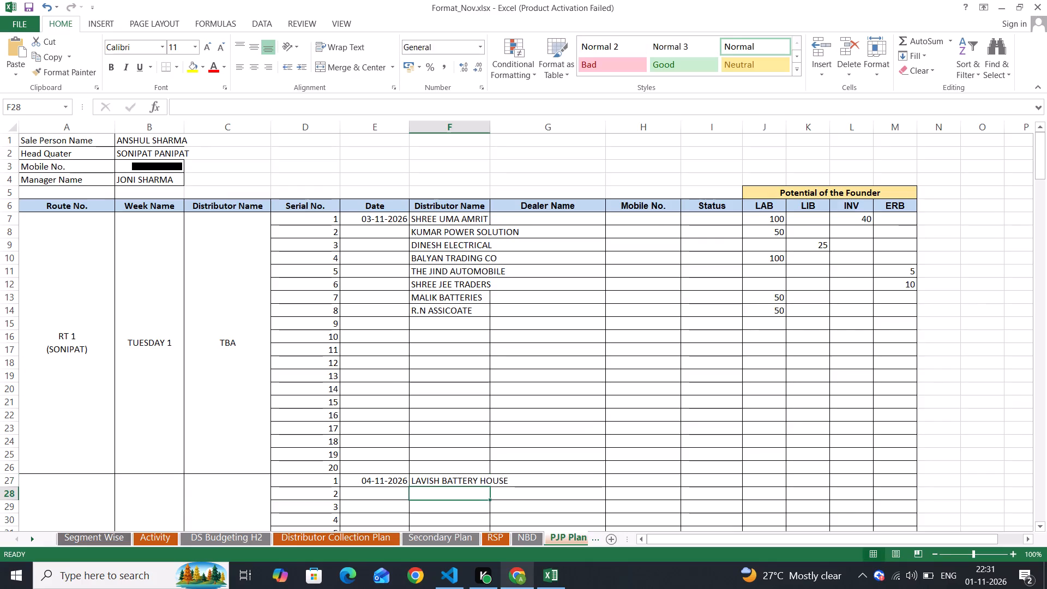
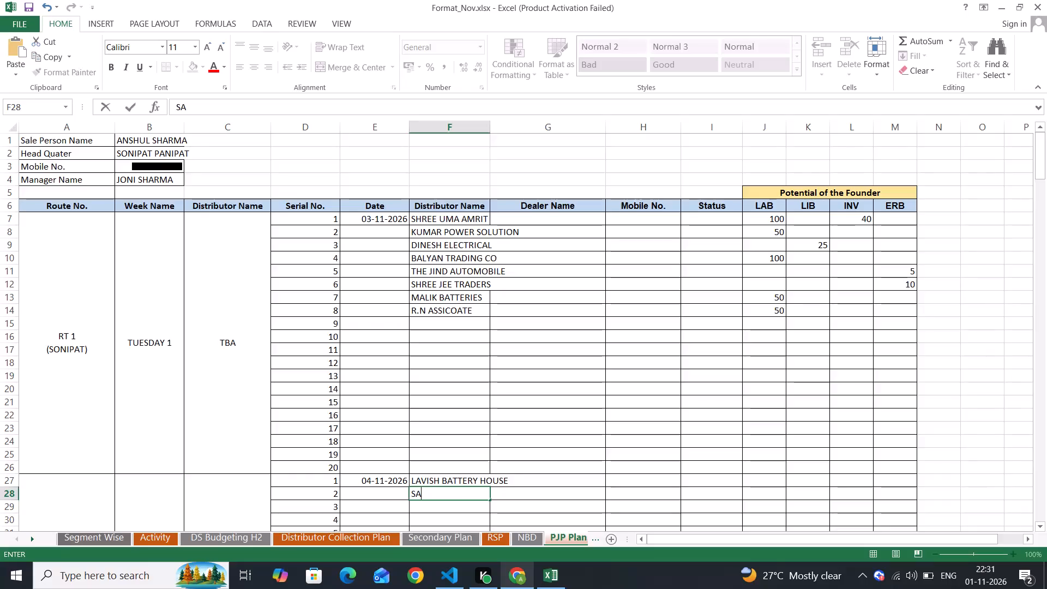
Enter SANDEEP ELECTRONIC as the distributor name for RT 2's serial no. 2 in cell F28.
text(NDEE)
key(p)
key(space)
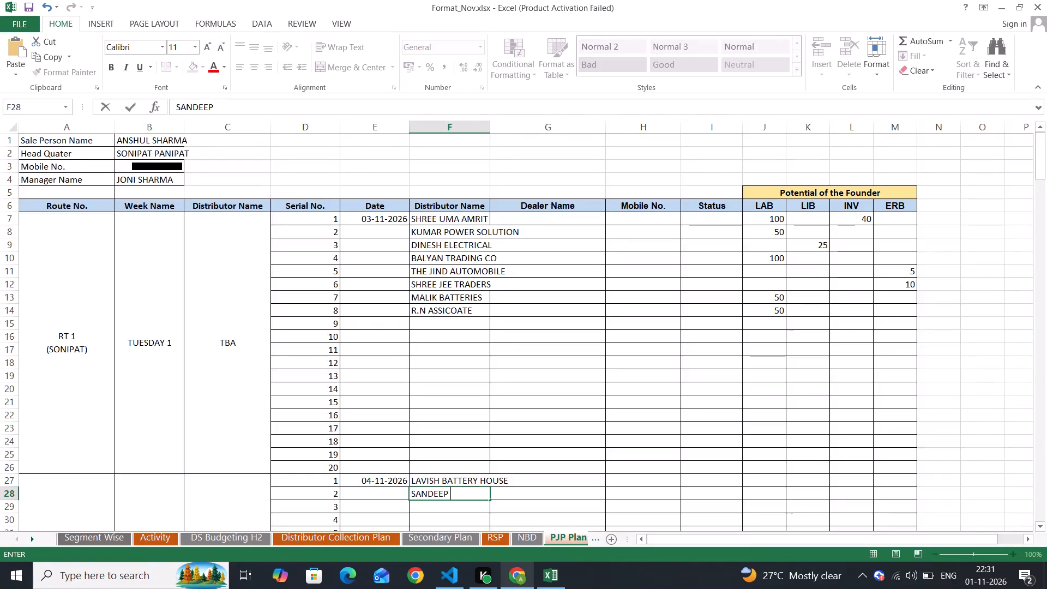
text(E;)
key(BackSpace)
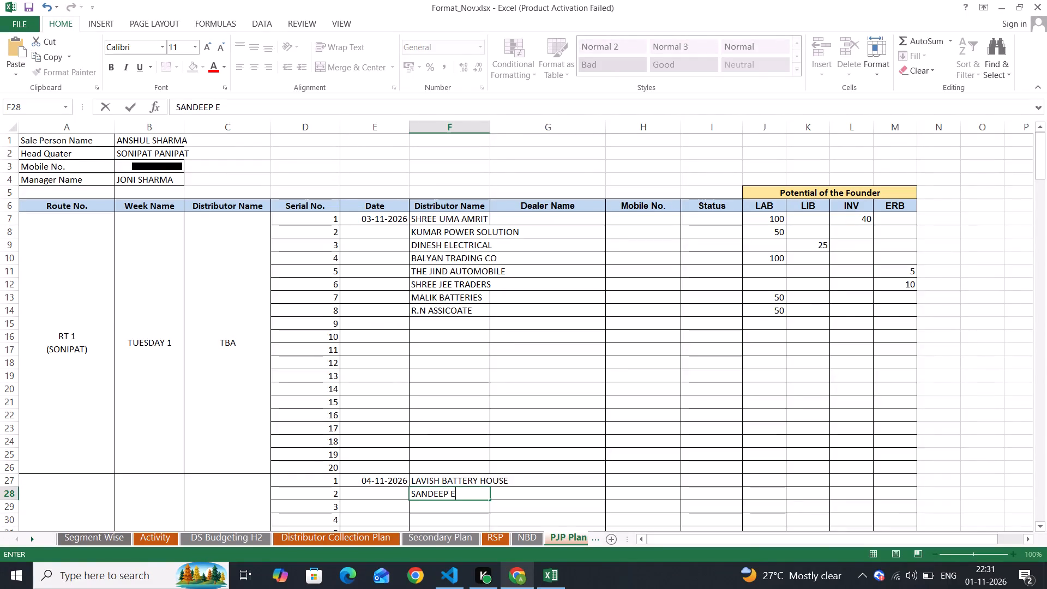
key(l)
text(ECTR)
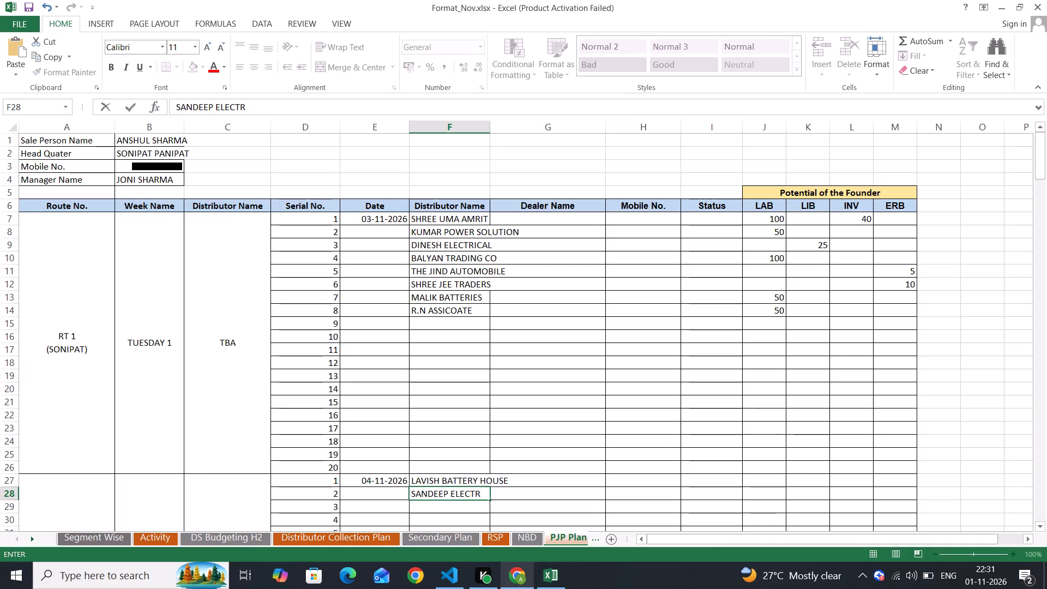
text(ONIC)
key(Return)
Enter ASIAN BATTERIES as the distributor name for RT 2's serial no. 3 in cell F29.
text(ASIAN)
key(space)
text(BATTERY)
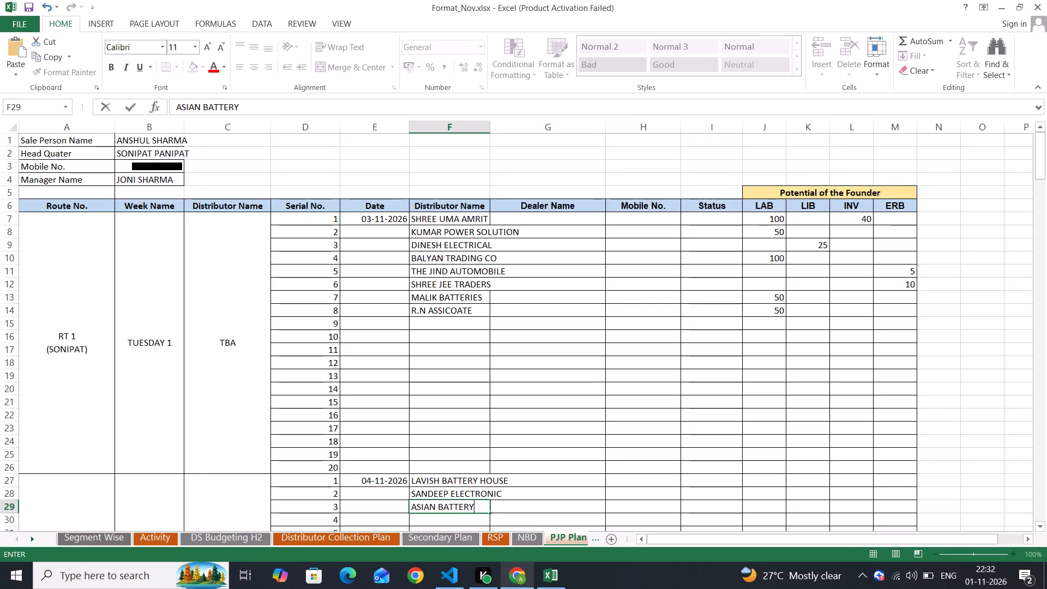
key(BackSpace)
text(IES)
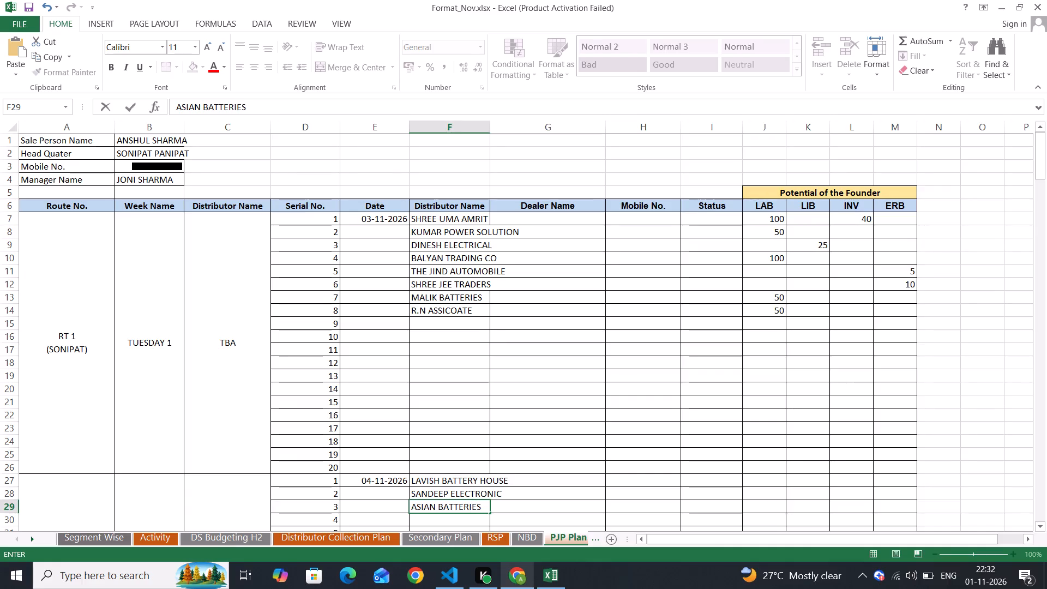
key(Return)
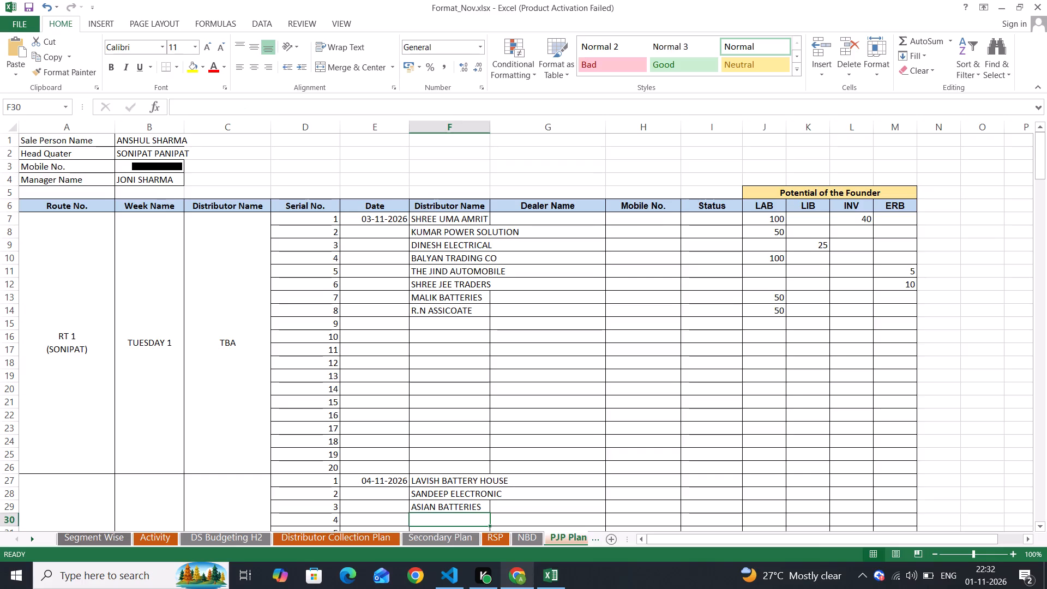
Enter R.P TRADING as the distributor name for RT 2's serial no. 4 in cell F30.
key(r)
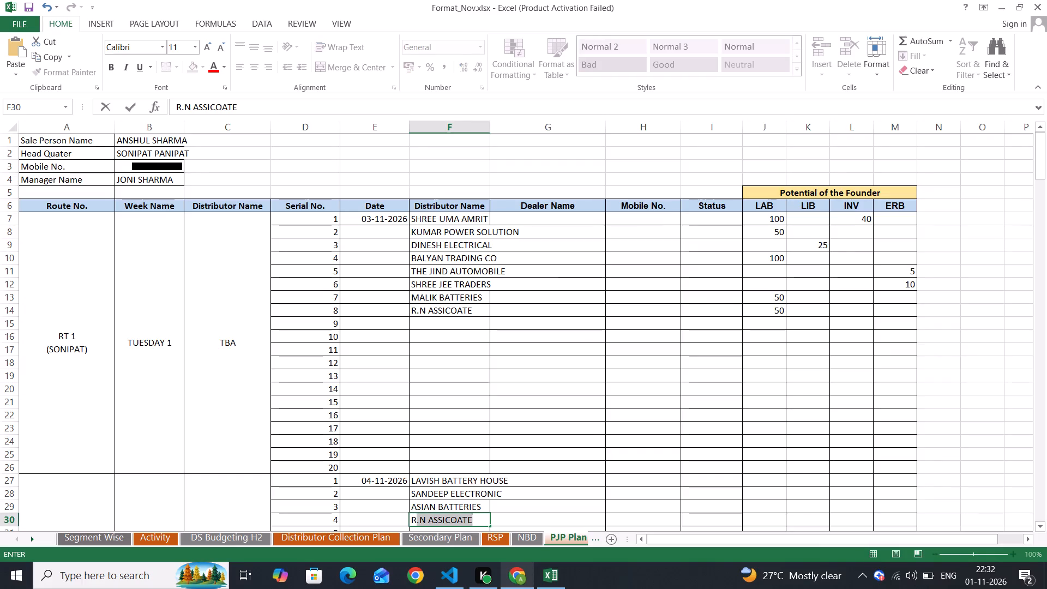
key(period)
key(p)
key(space)
text(TRAD)
text(IN)
key(d)
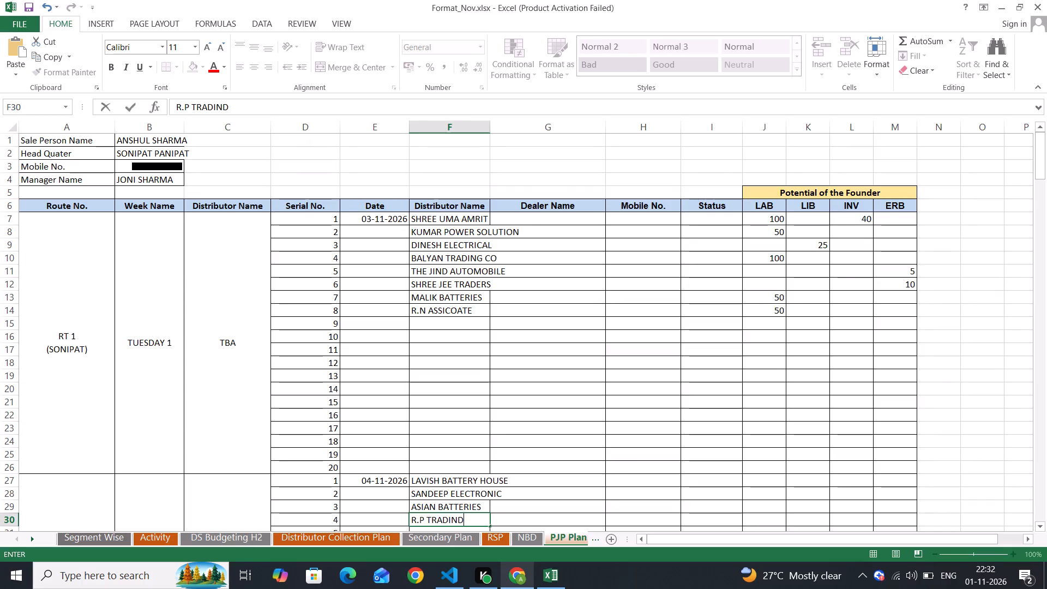
key(BackSpace)
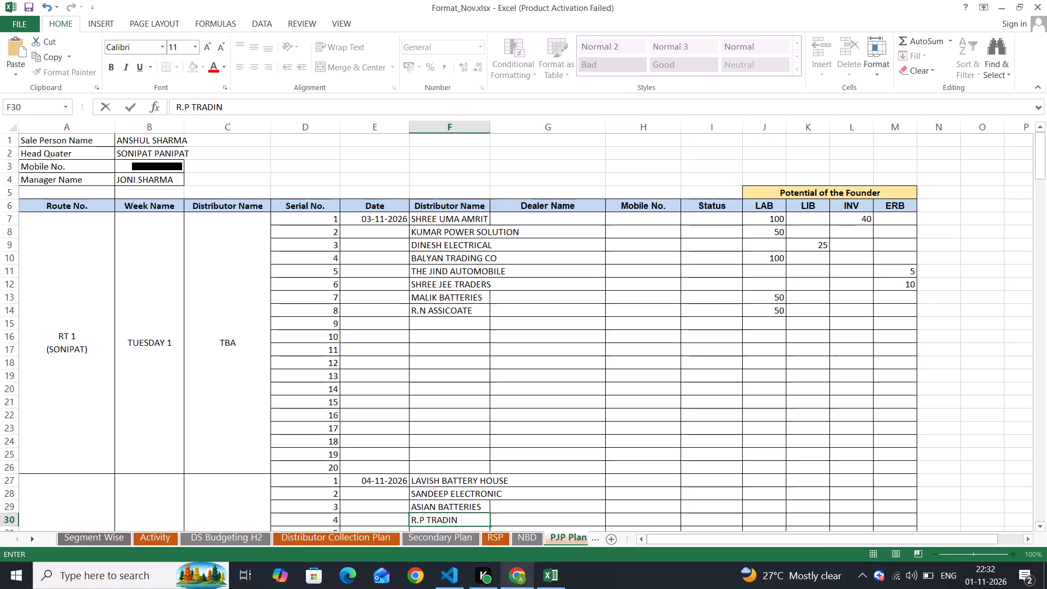
key(g)
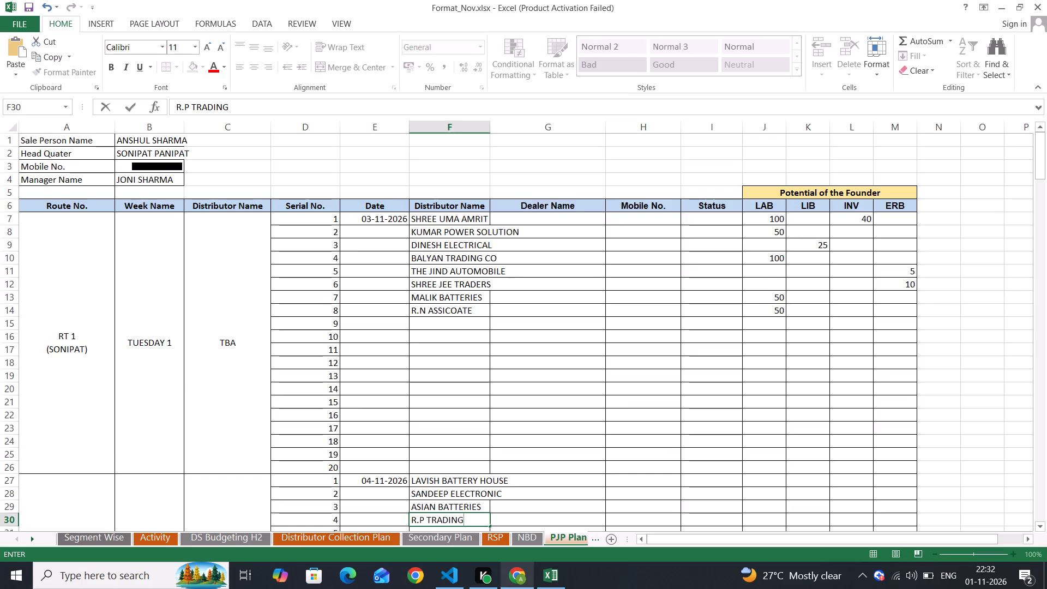
key(Return)
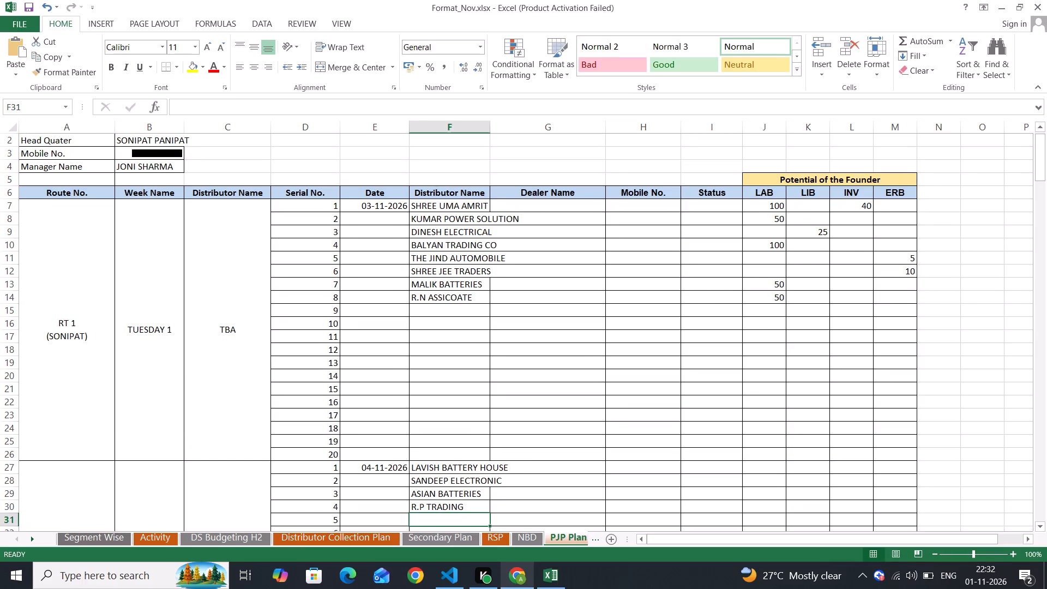
Enter CM BATTERY HOUSE as the distributor name for RT 2's serial no. 5 in cell F31.
key(c)
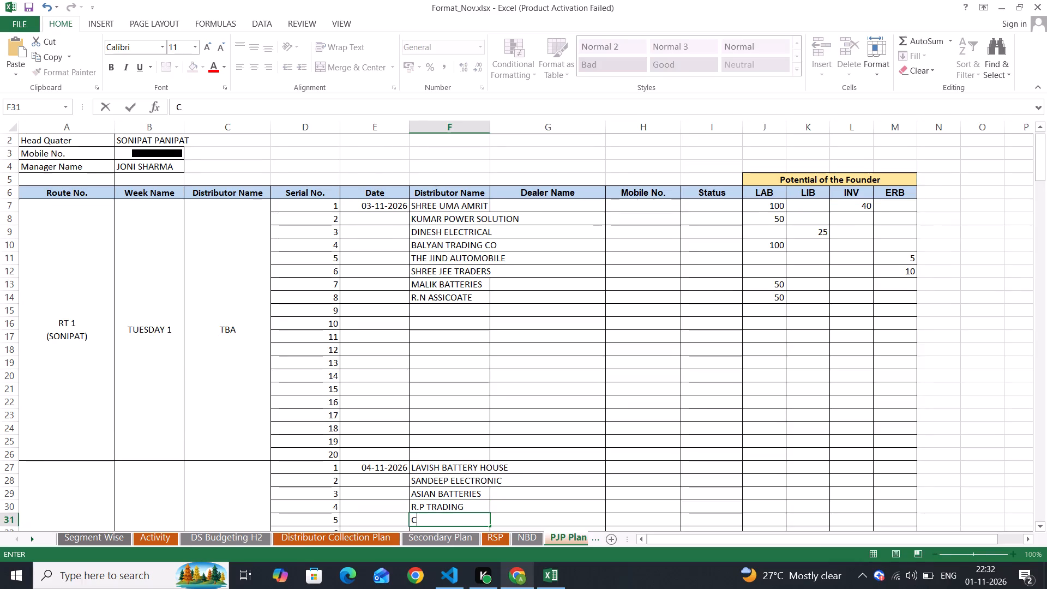
key(m)
key(space)
text(BATTERY)
key(space)
text(H)
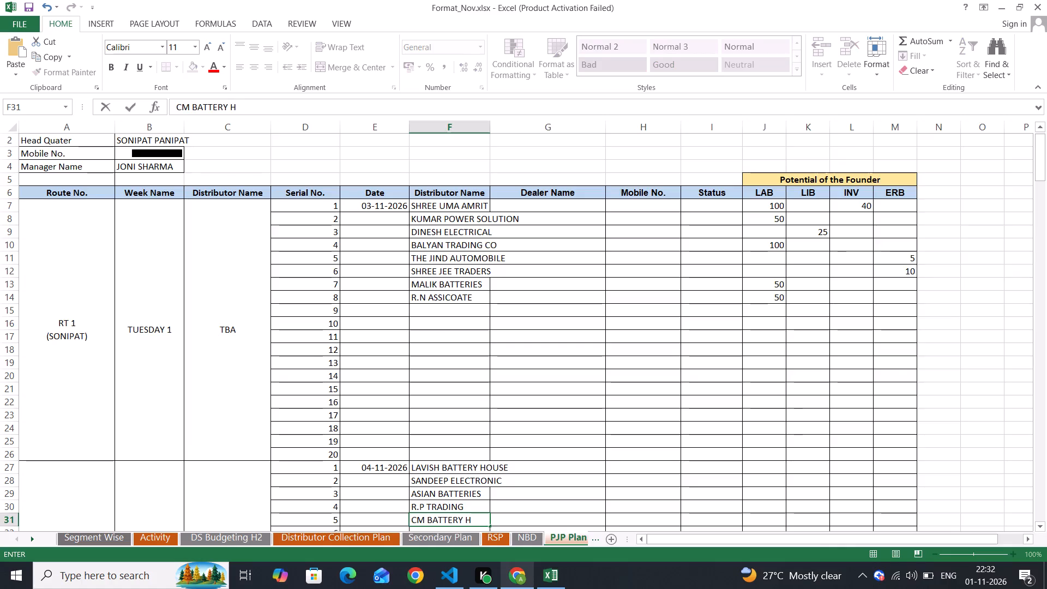
text(OUSE)
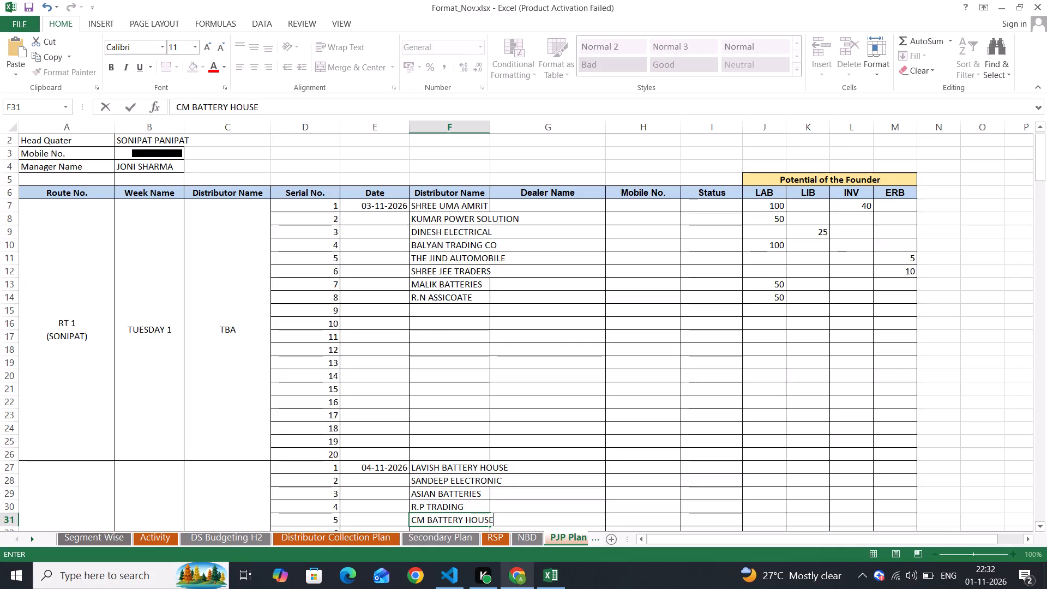
key(Return)
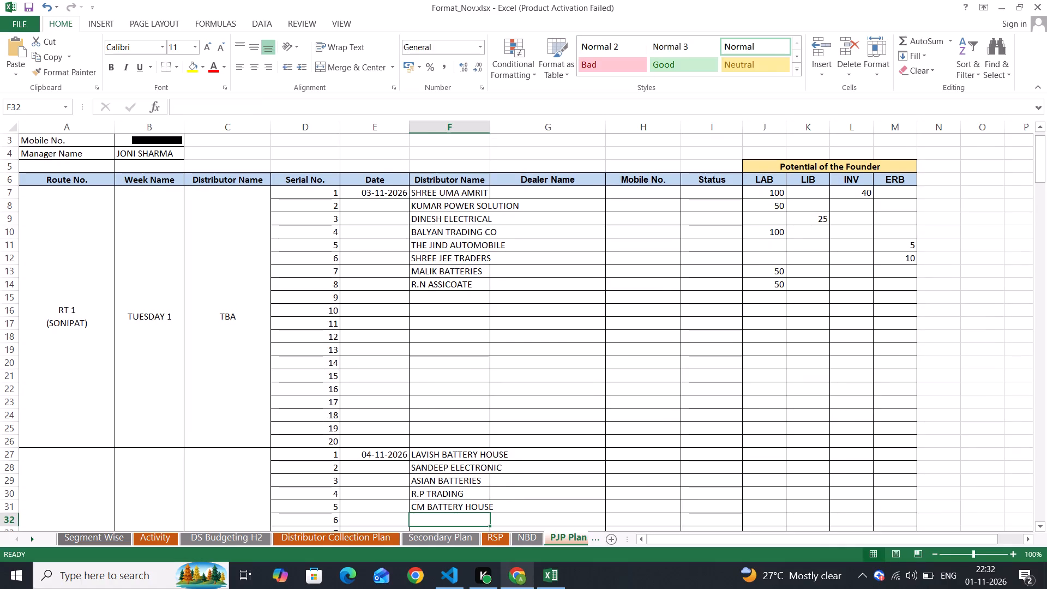
Enter ANIL BATTERY as the distributor name for RT 2's serial no. 6 in cell F32.
key(a)
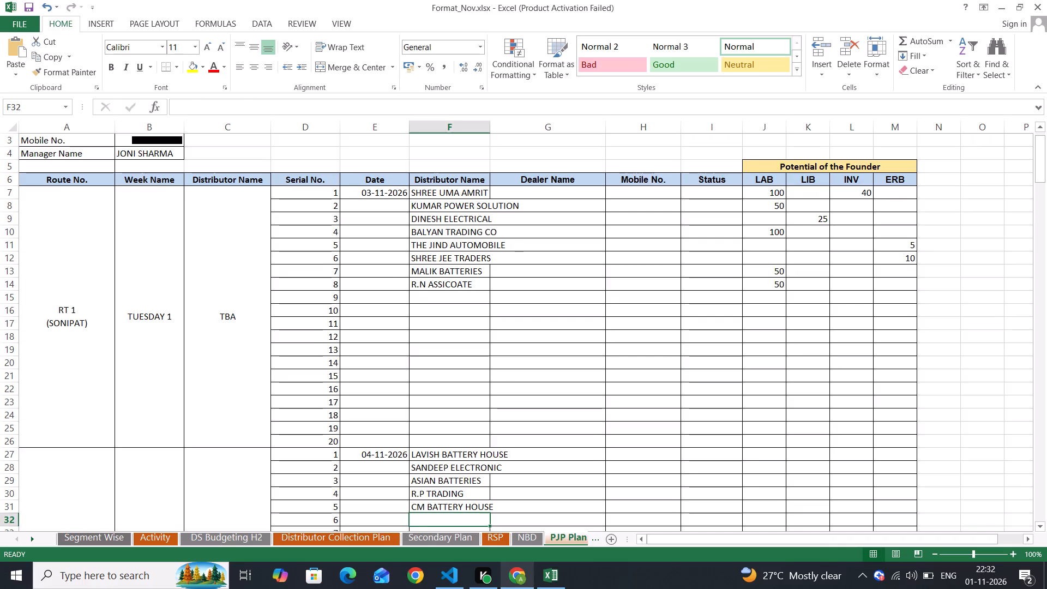
text(NIL)
key(space)
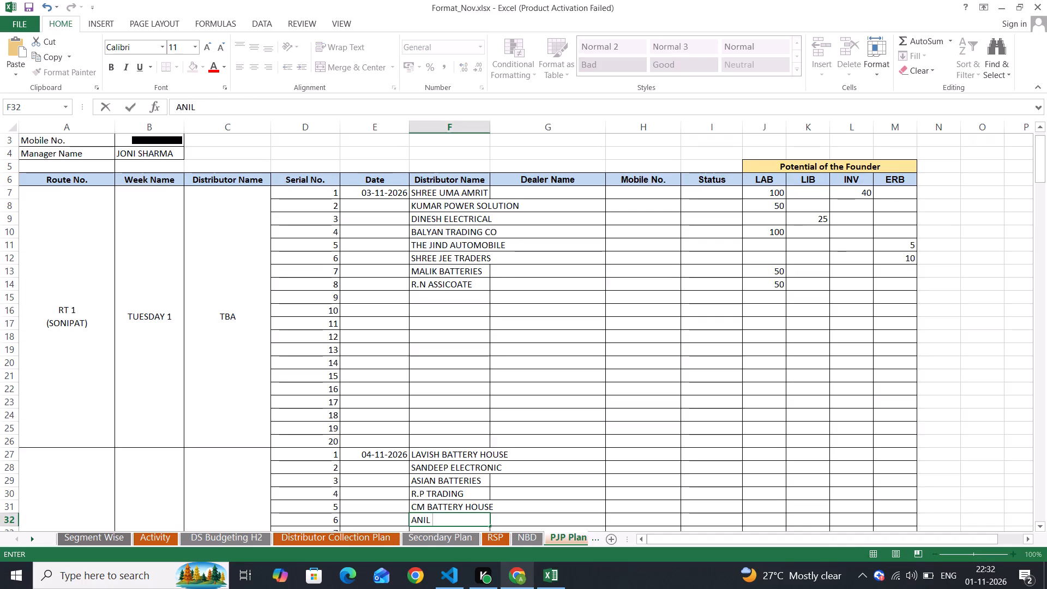
text(BATTERY)
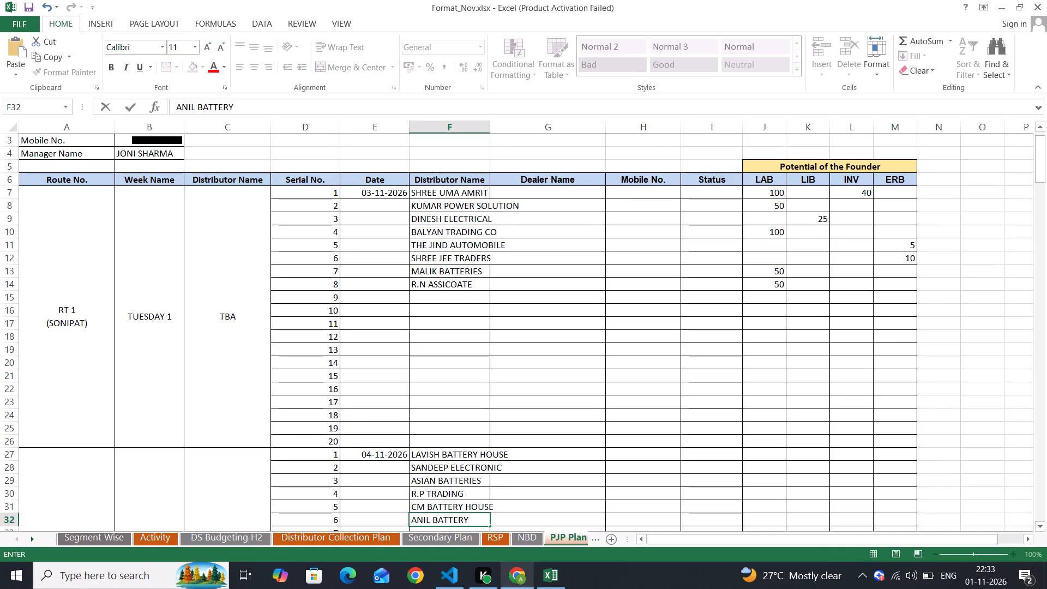
key(Return)
Enter AMIT BATTERY HOUSE as the distributor name for RT 2's serial no. 7 in cell F33.
key(a)
text(MIT)
key(space)
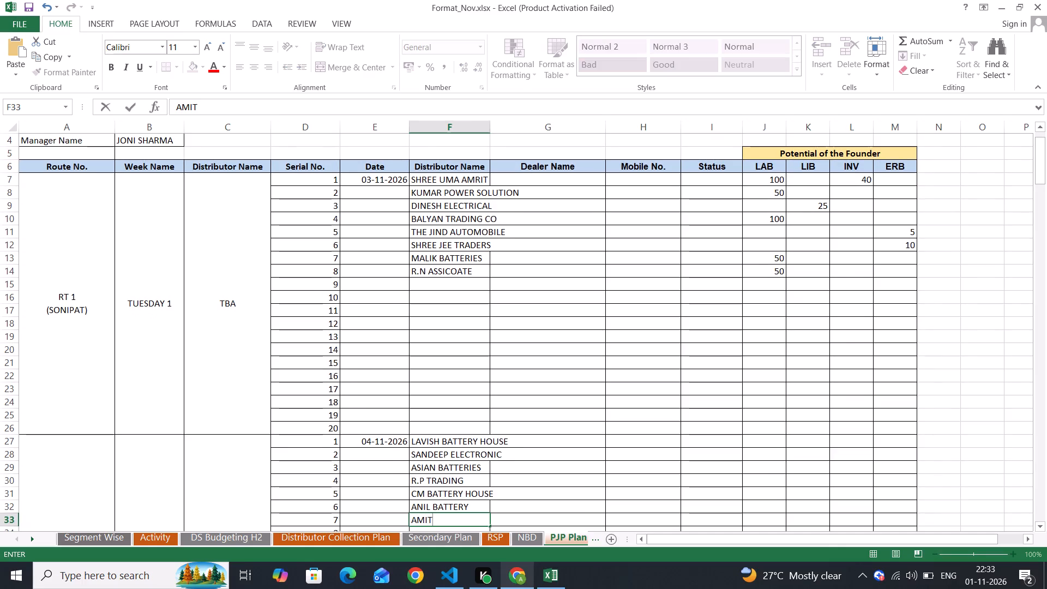
text(BA)
text(TTERY)
key(space)
text(HOUSE)
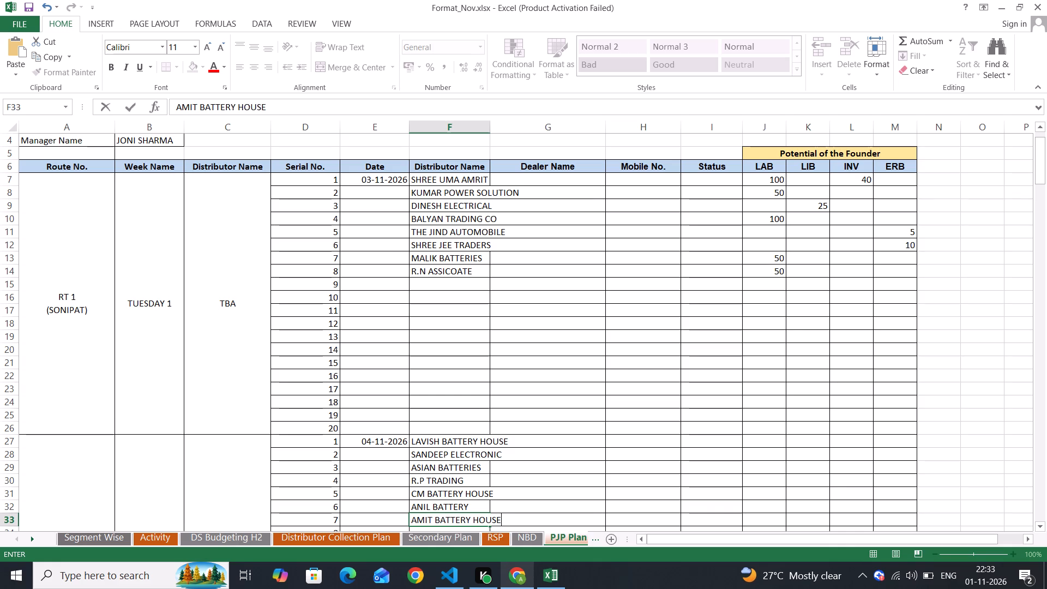
key(Return)
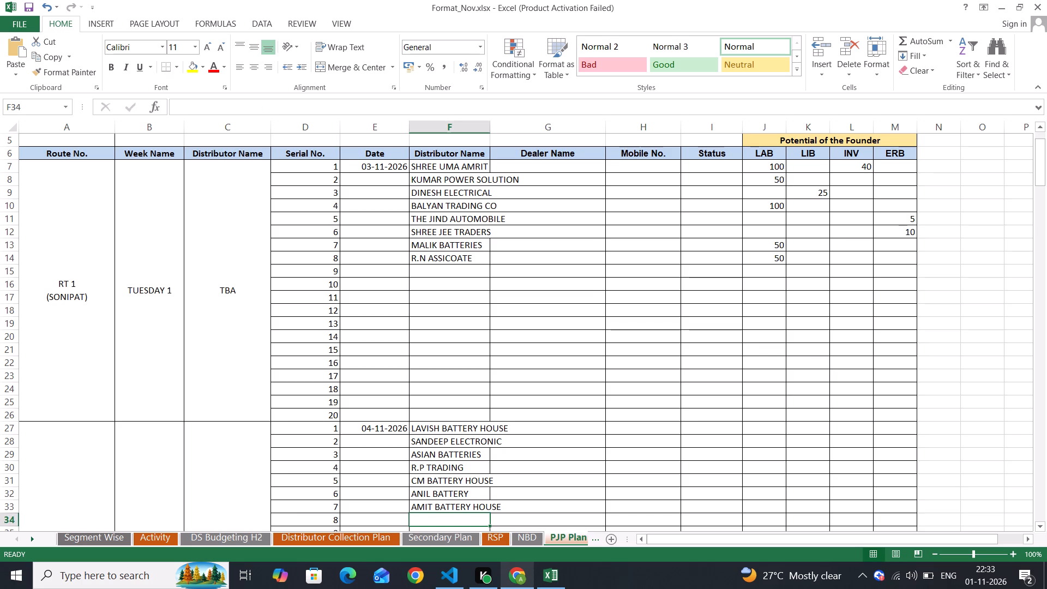
Enter DEEP TRADING CO as the distributor name for RT 2's serial no. 8 in cell F34.
text(DEE)
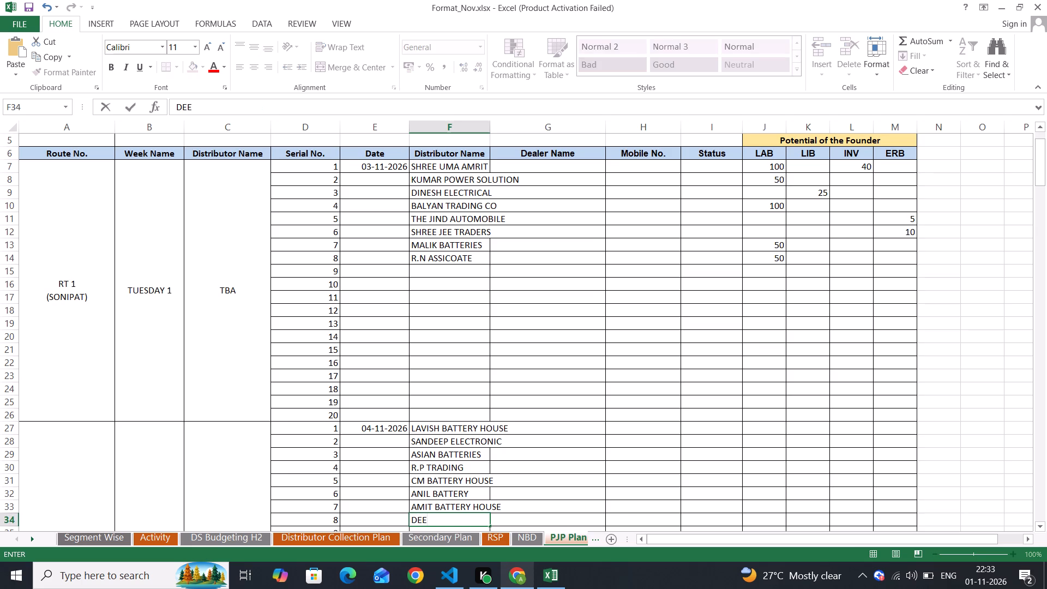
key(p)
key(space)
text(TRAD)
text(ING CO)
key(Return)
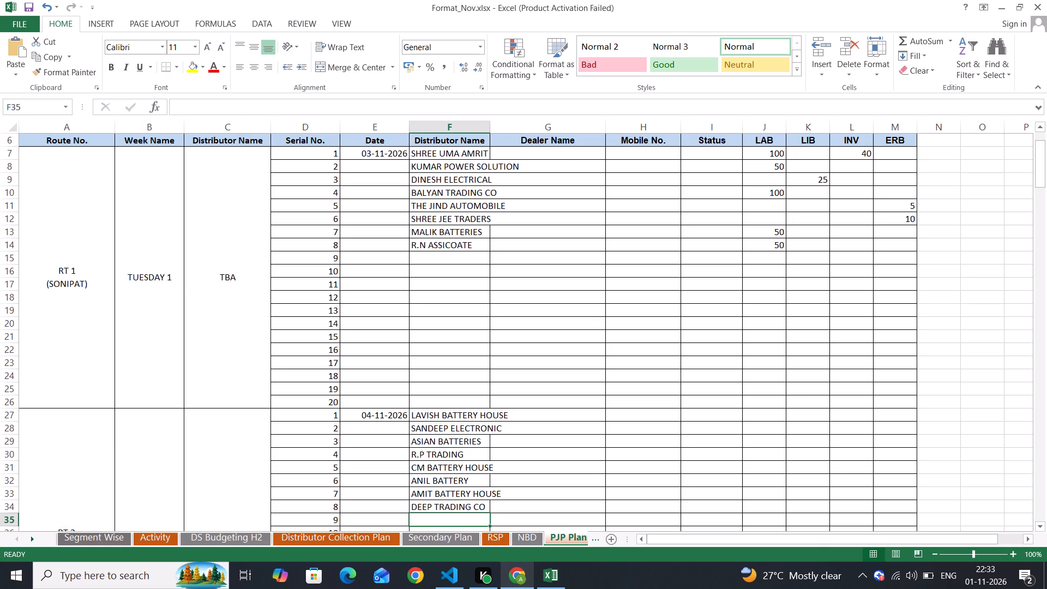
Enter GARG BATTERY HOUSE as the distributor name for RT 2's serial no. 9 in cell F35.
text(GARG)
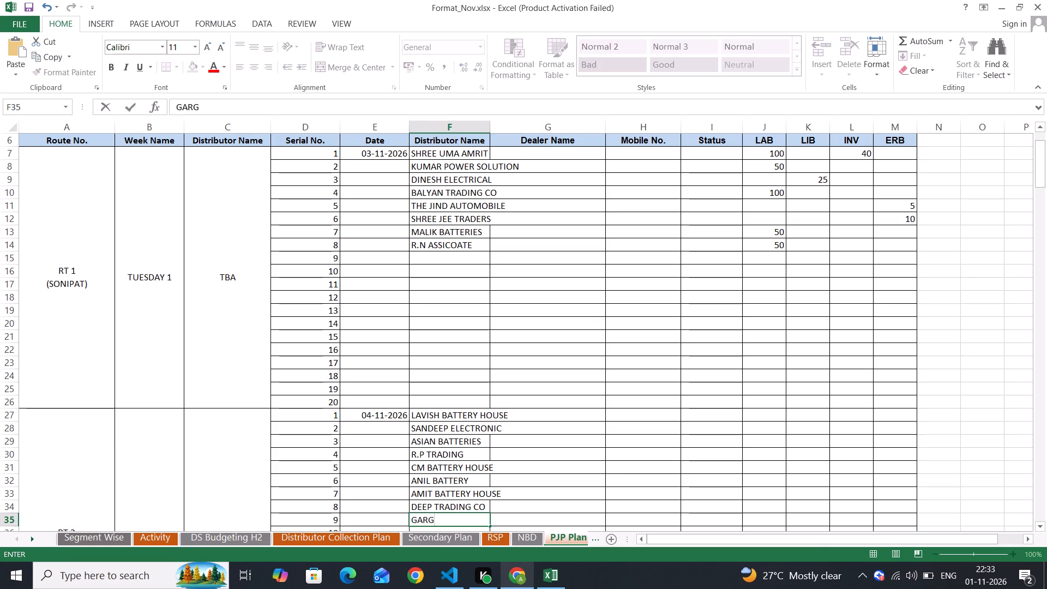
key(space)
text(BATTERY H)
text(OUSE)
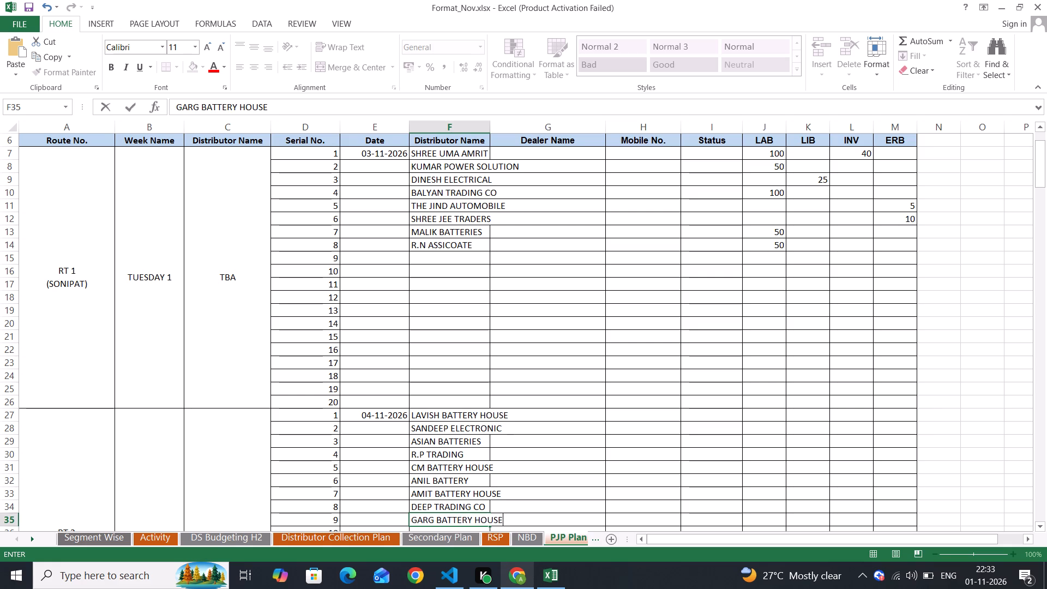
key(Return)
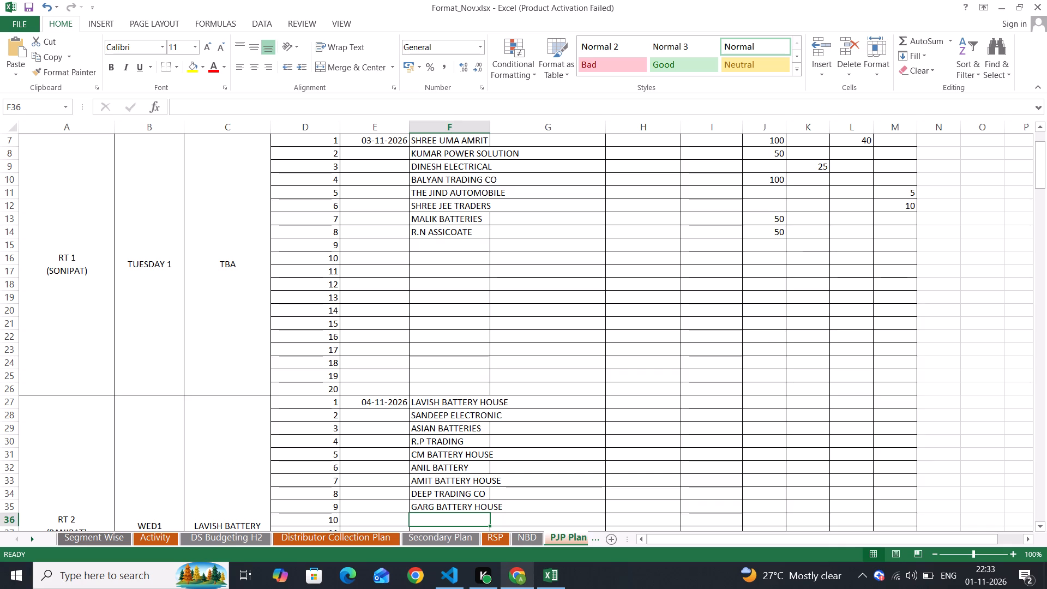
Enter a potential of 50 in column J for RT 2's serial nos. 1 to 4, cells J27 to J30.
click(765, 402)
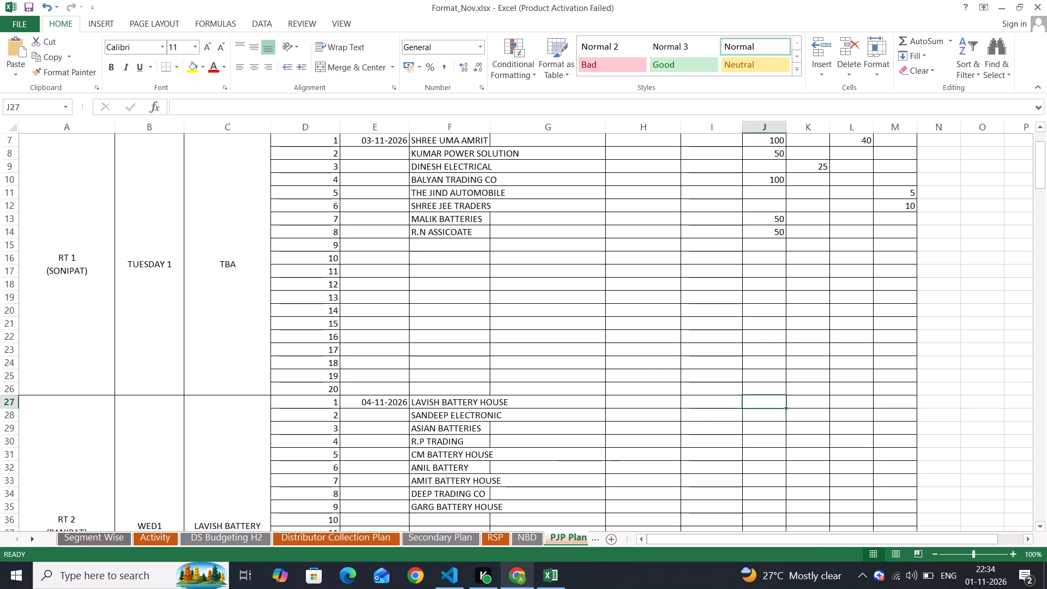
text(50)
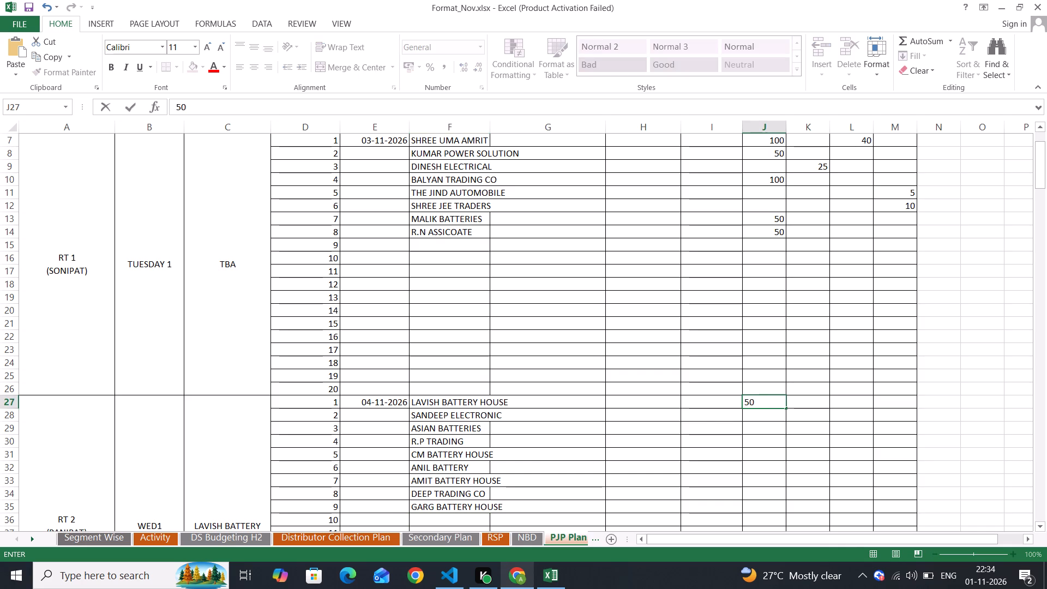
key(Return)
text(50)
key(Return)
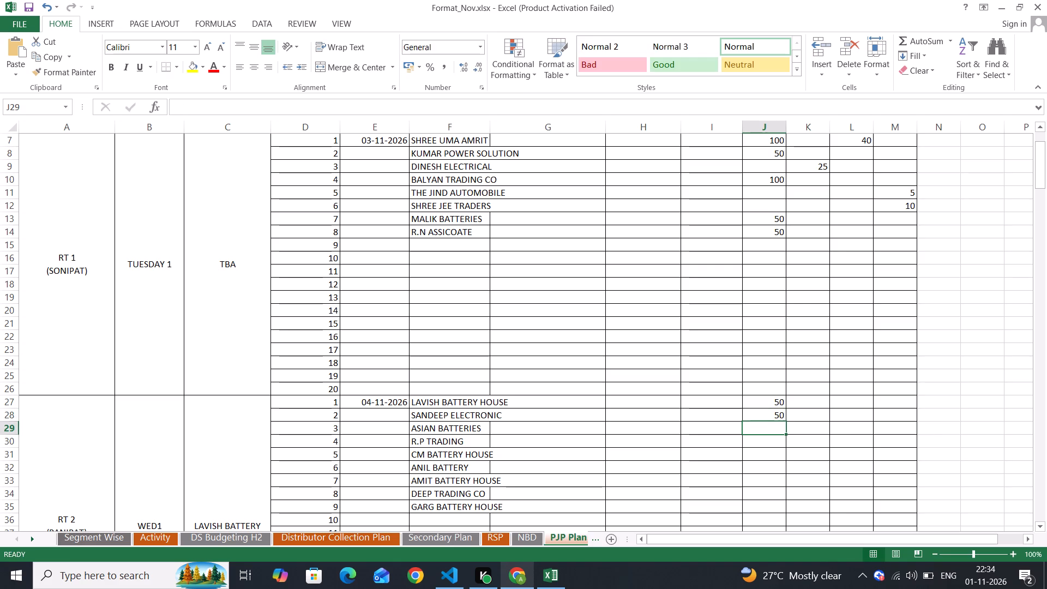
text(50)
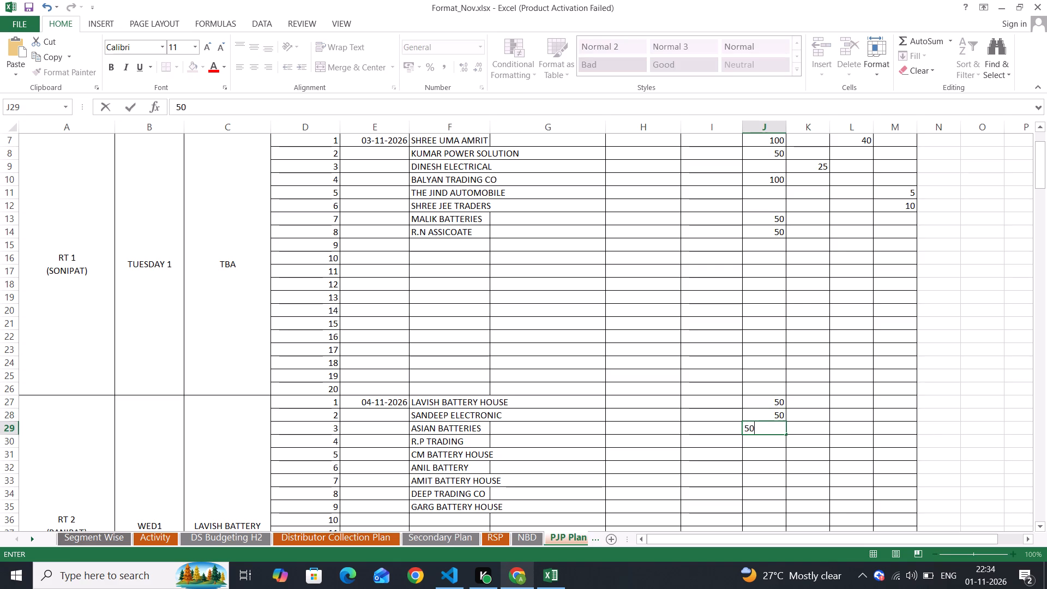
key(Return)
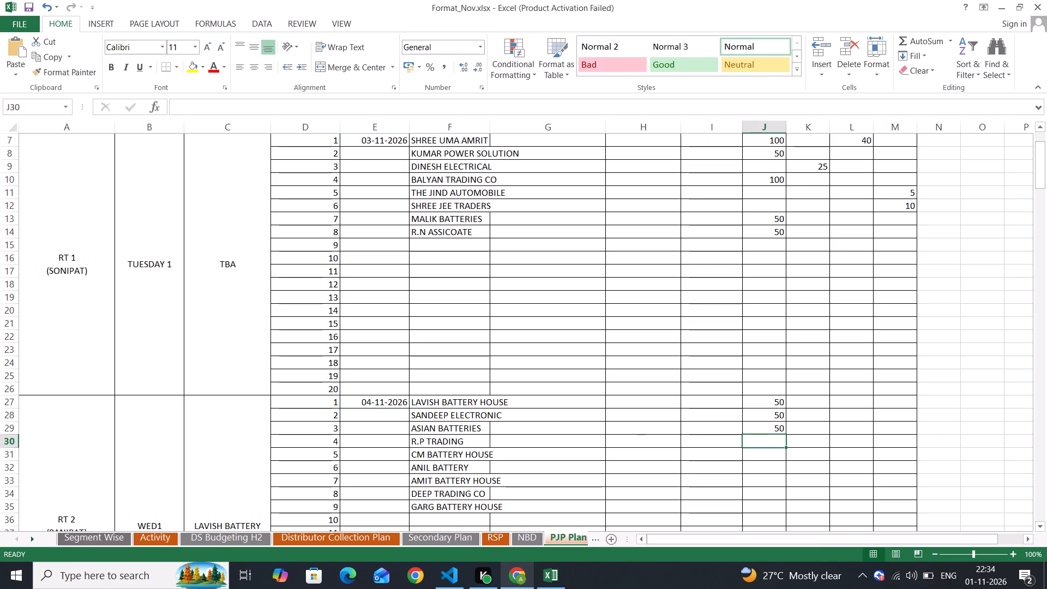
text(50)
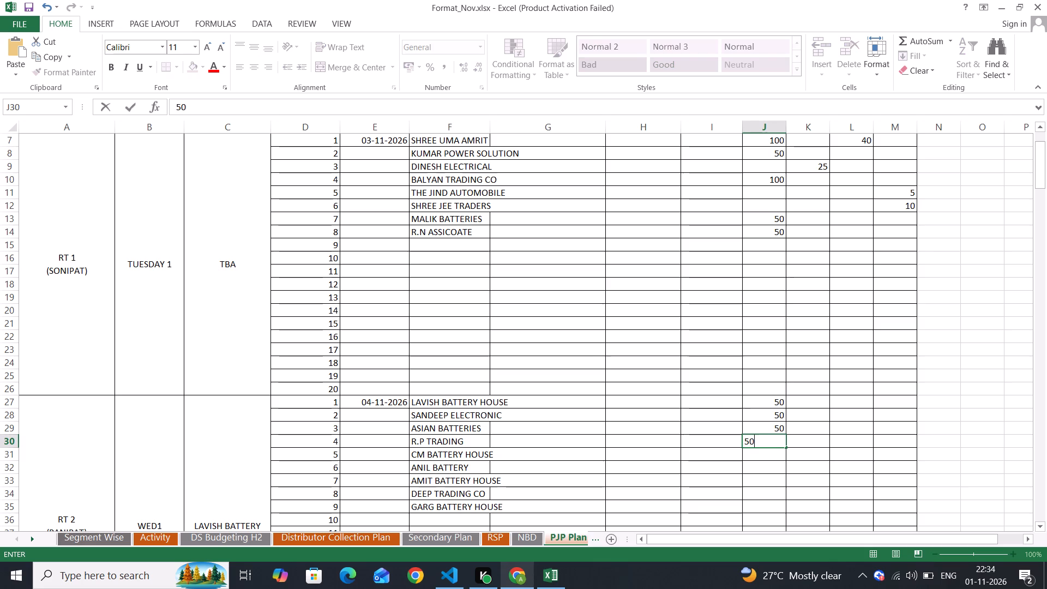
key(Return)
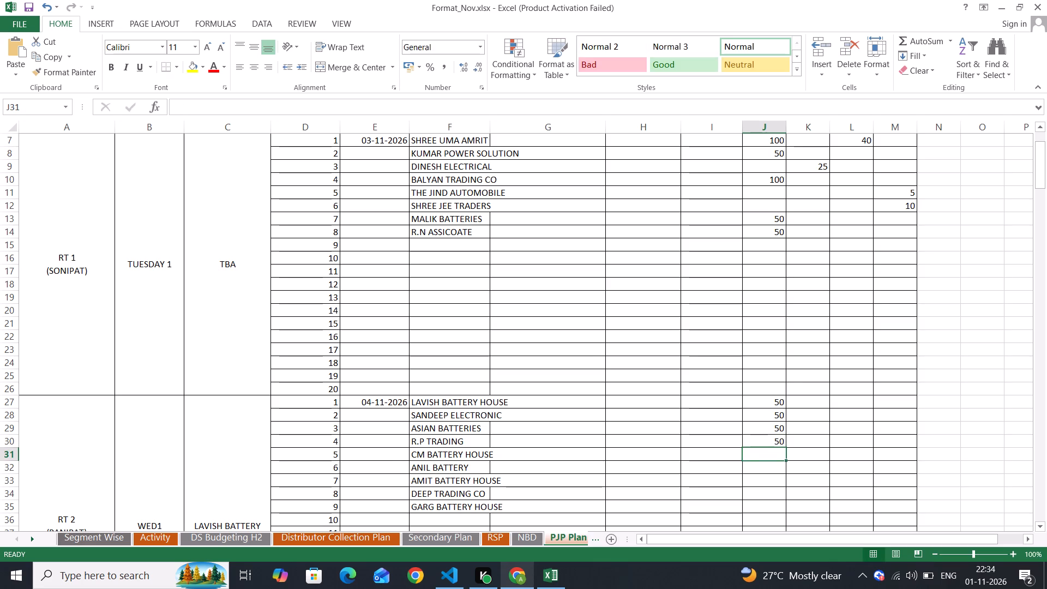
Enter a potential of 100 in column J for RT 2's serial nos. 5 to 7, cells J31 to J33.
key(1)
text(00)
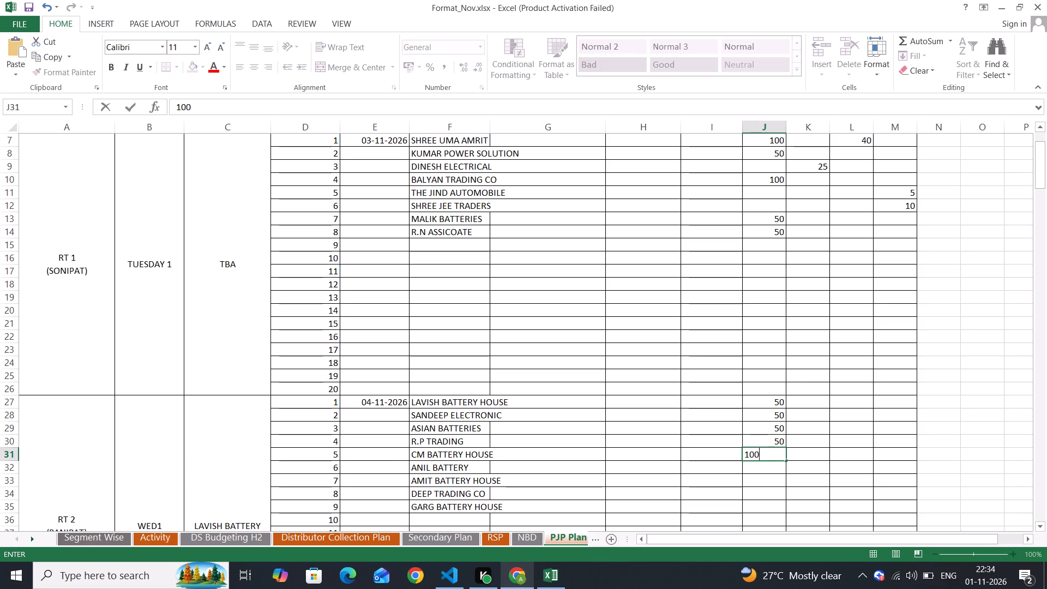
key(Return)
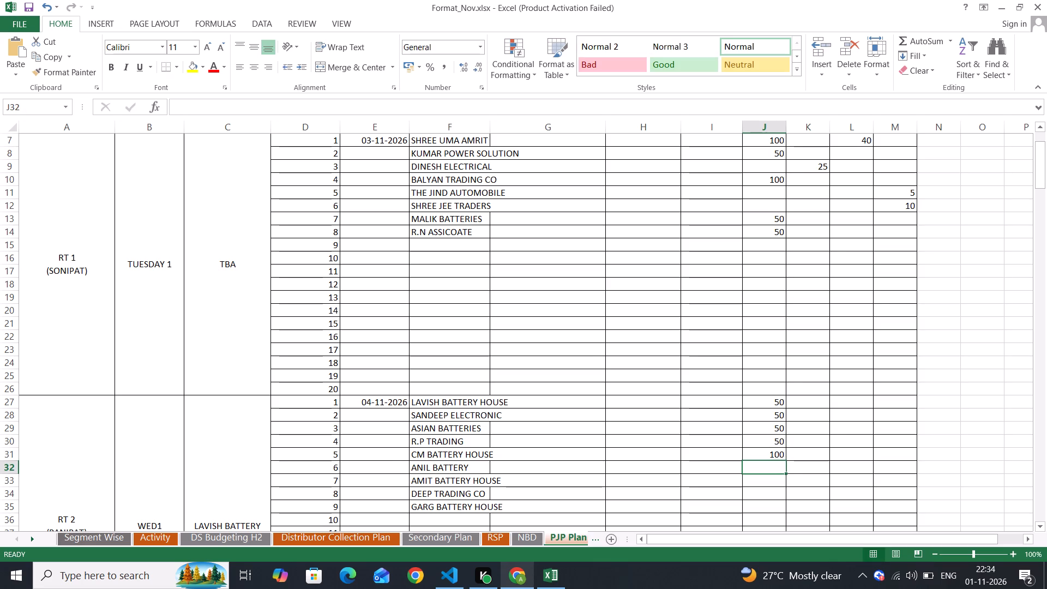
key(1)
text(00)
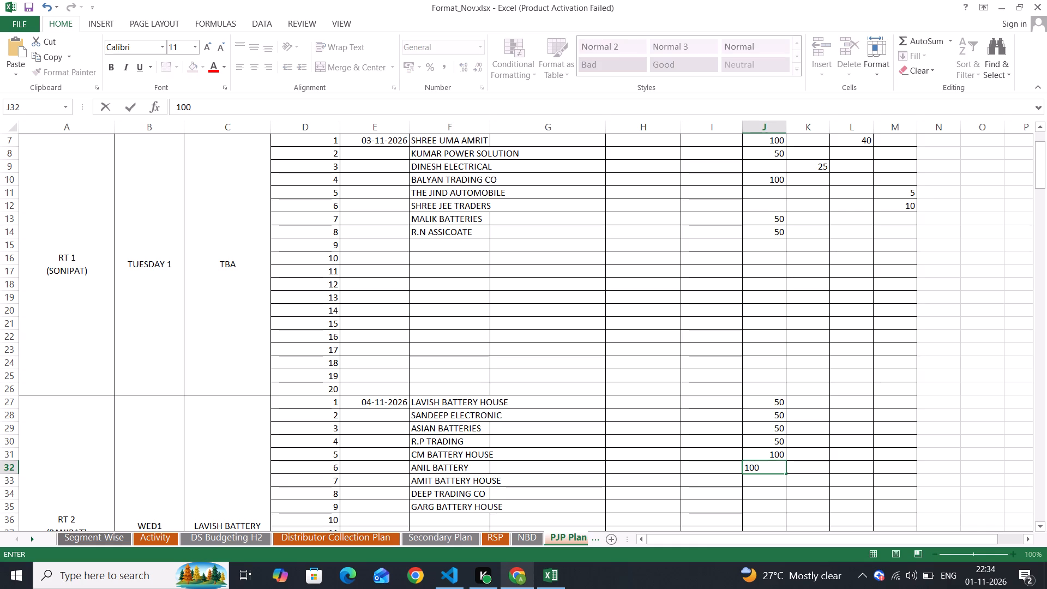
key(Return)
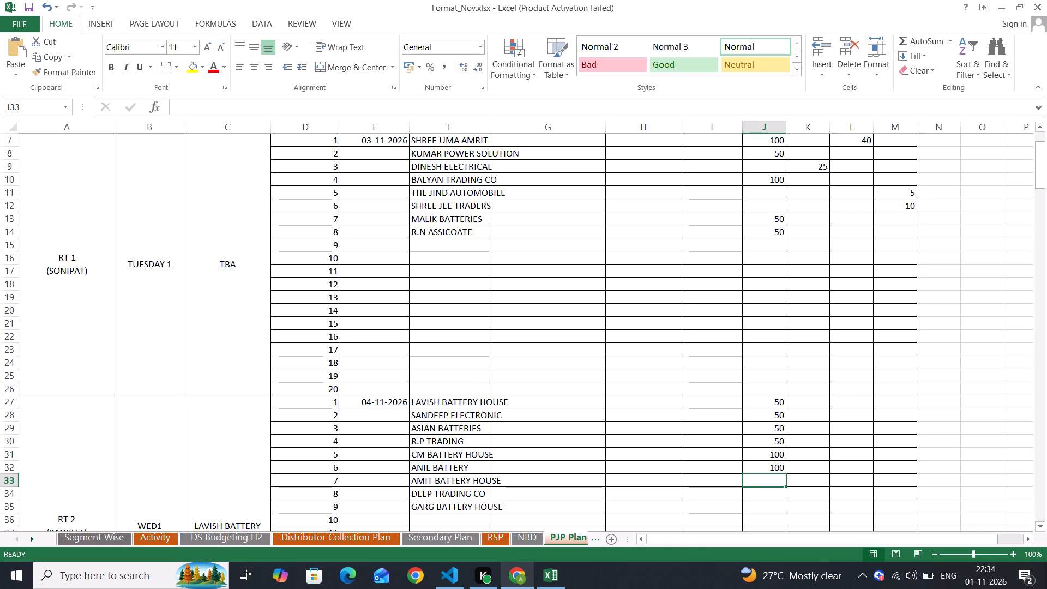
key(1)
text(00)
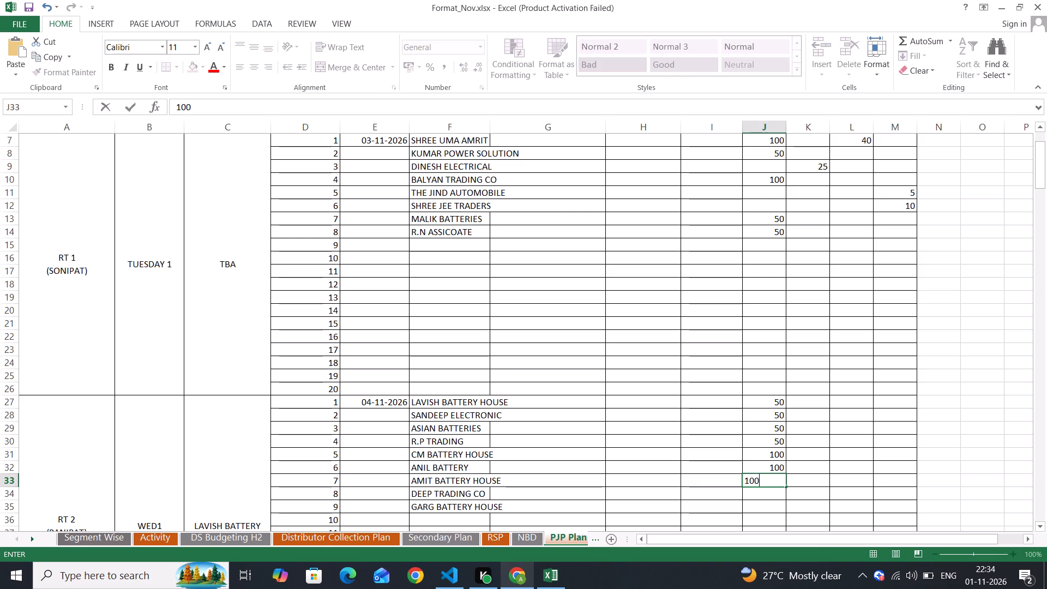
key(Return)
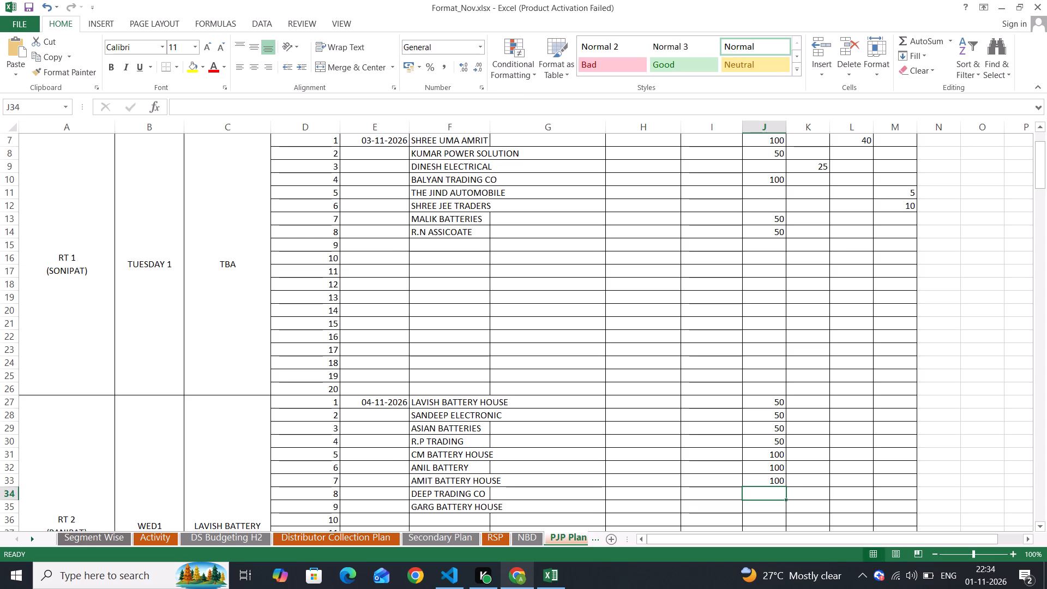
Enter a potential of 10 in column M for DEEP TRADING CO and GARG BATTERY HOUSE, cells M34 and M35.
key(Right)
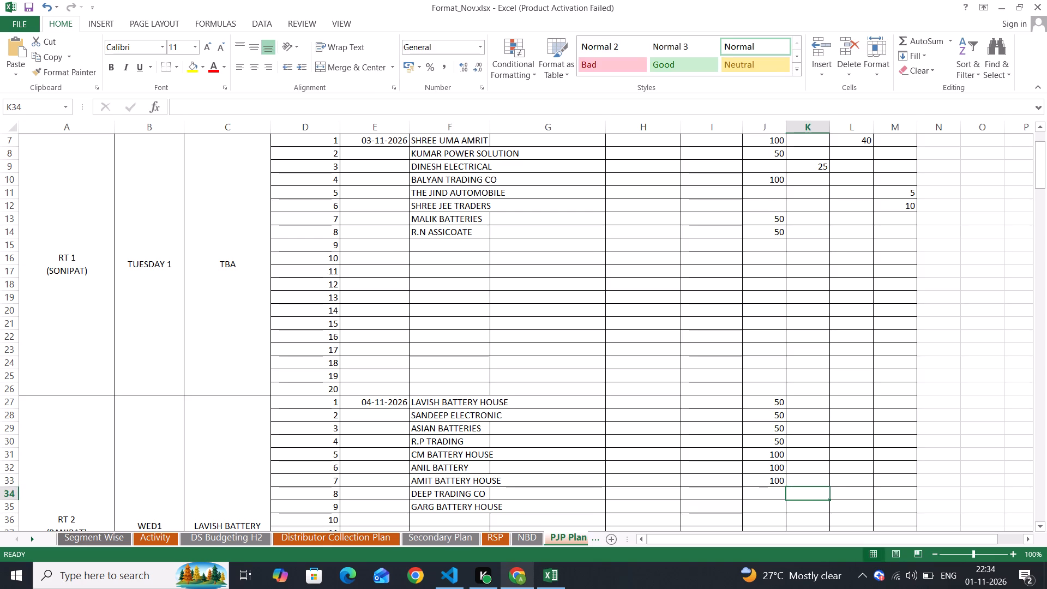
key(Right)
key(Right)
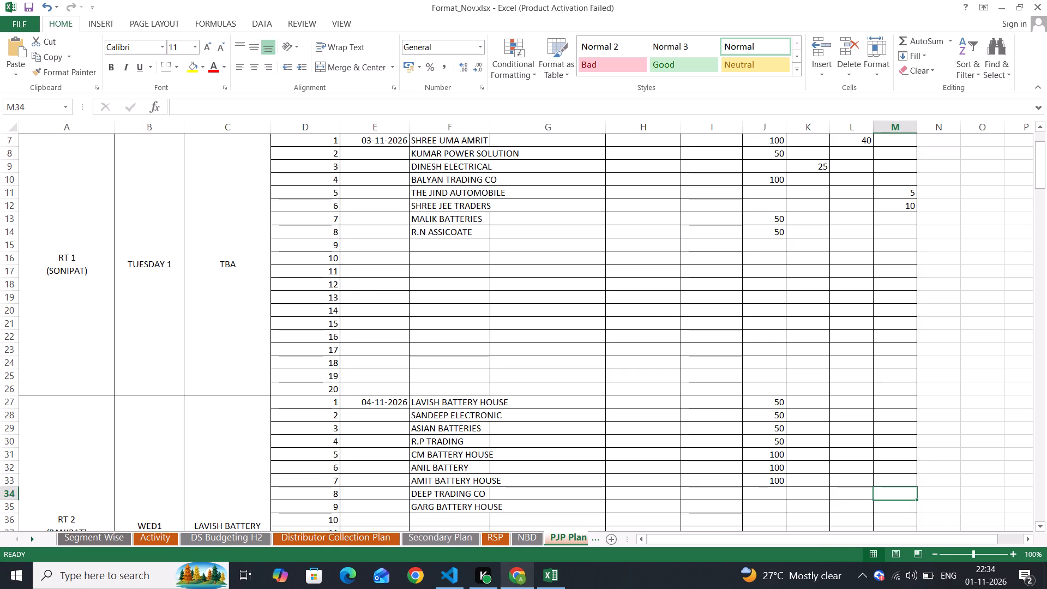
key(1)
key(0)
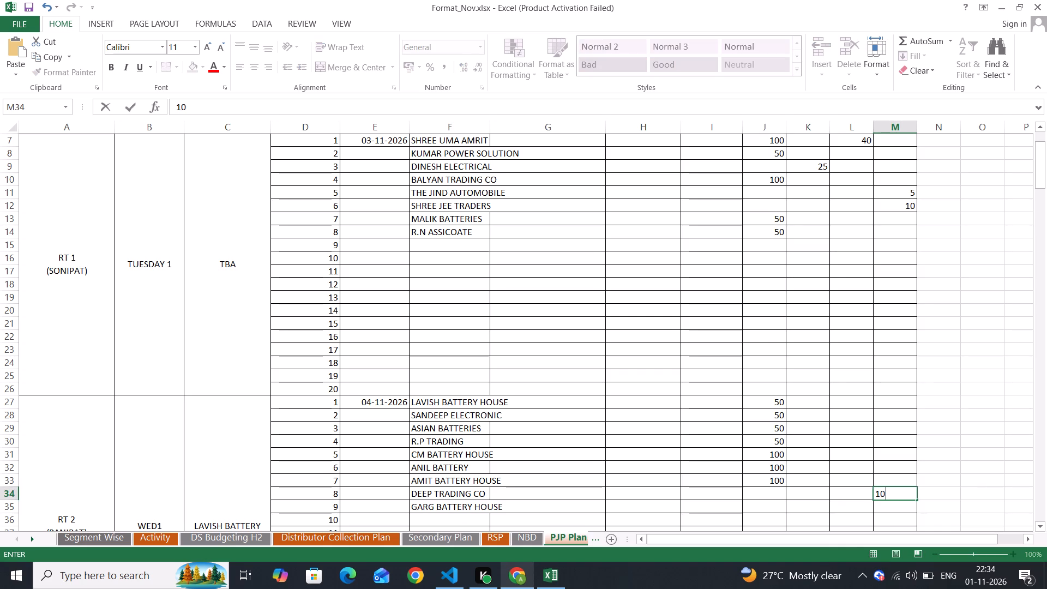
key(Down)
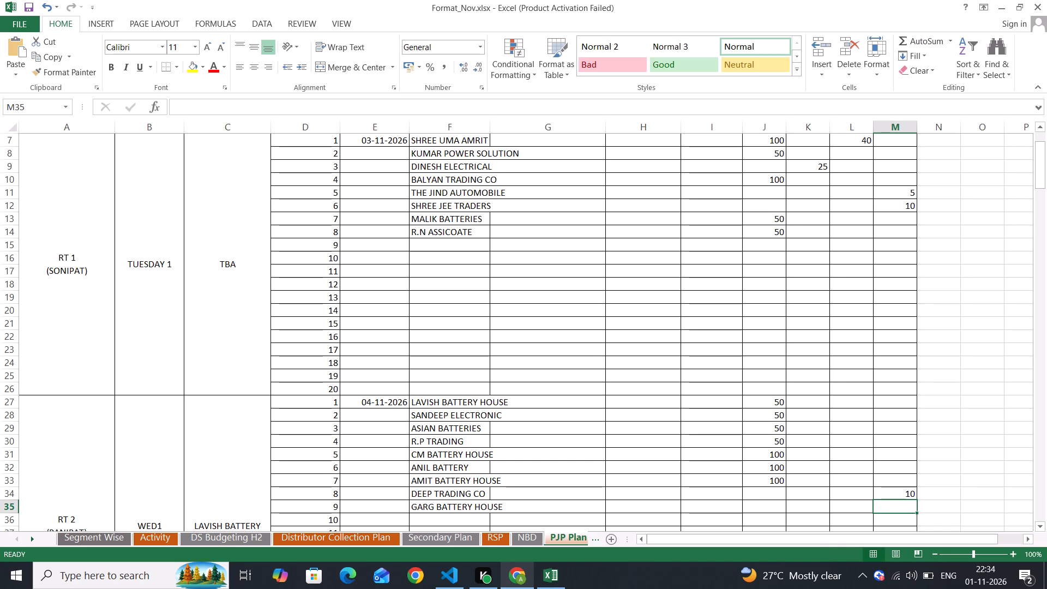
key(1)
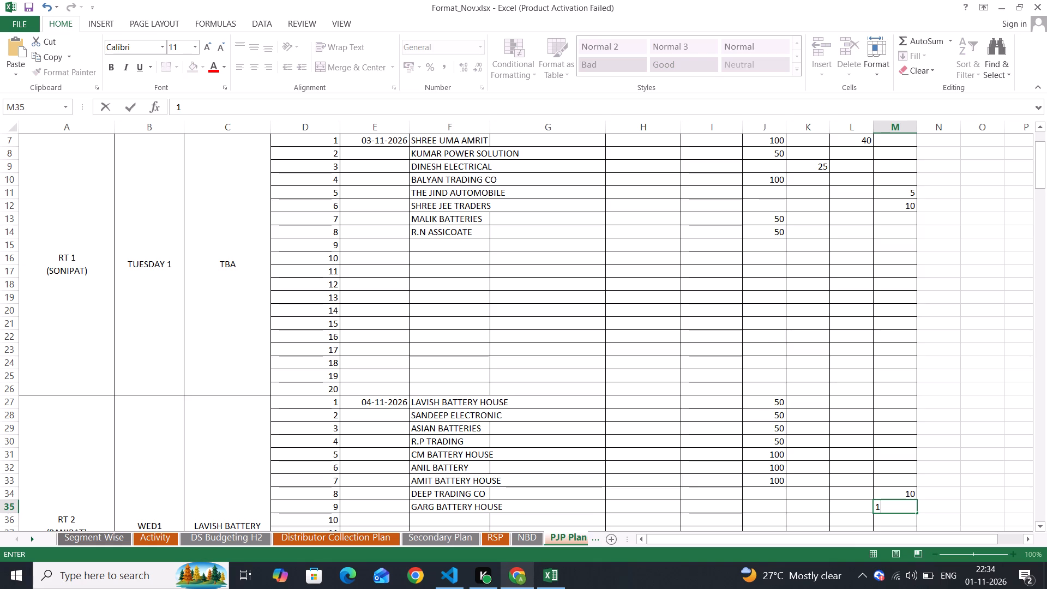
key(BackSpace)
key(5)
key(BackSpace)
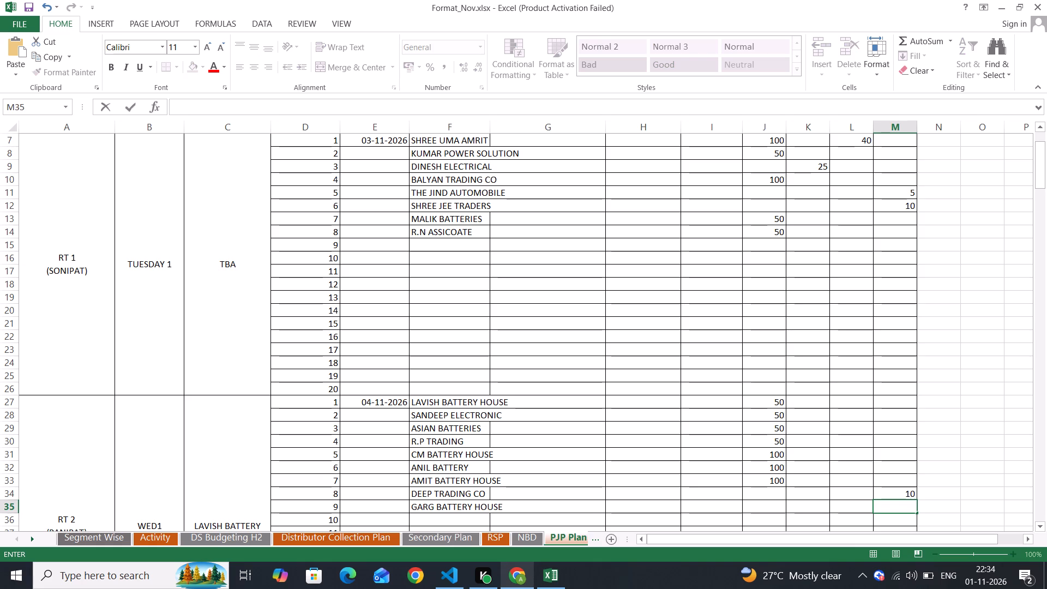
key(1)
key(0)
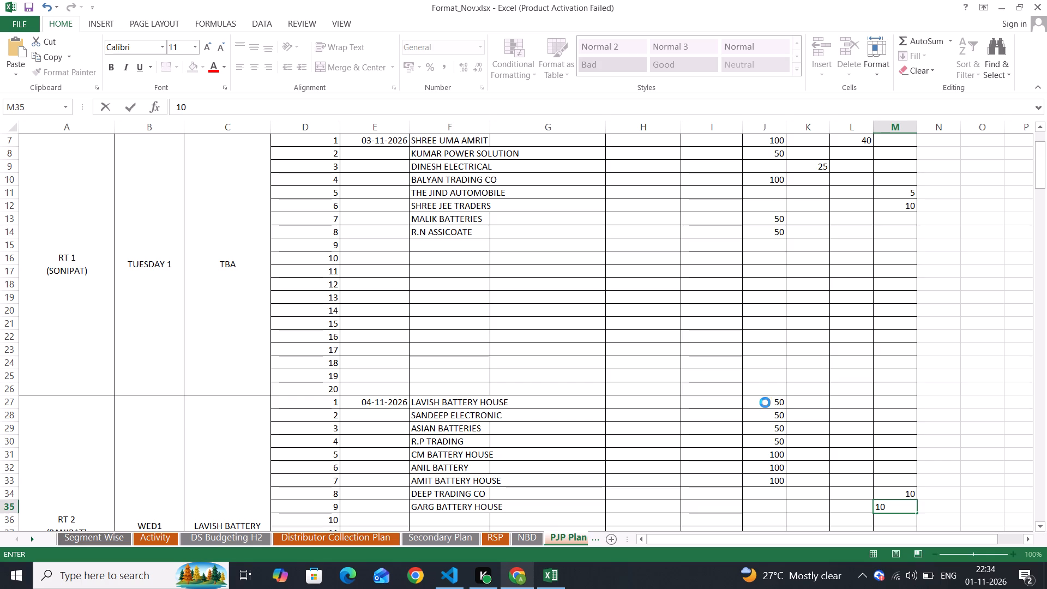
key(Return)
Go to the RT 3 block's market name cell, A47, below the RT 2 block.
key(Return)
key(Return)
key(Return)
key(Return)
key(Return)
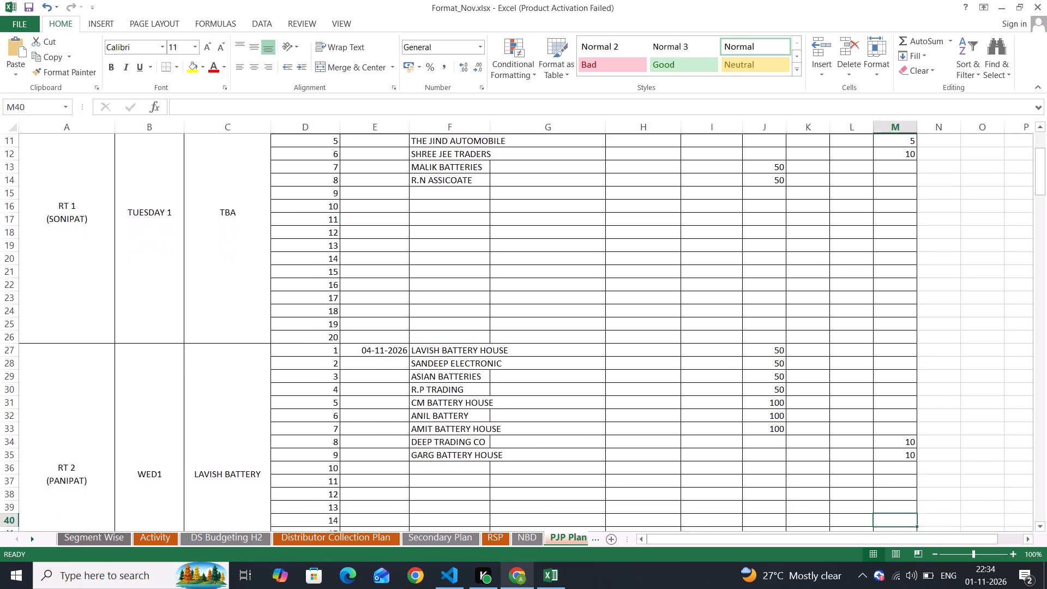
key(Return)
key(Left)
key(Left)
key(Left)
key(Left)
key(Left)
key(Left)
key(Left)
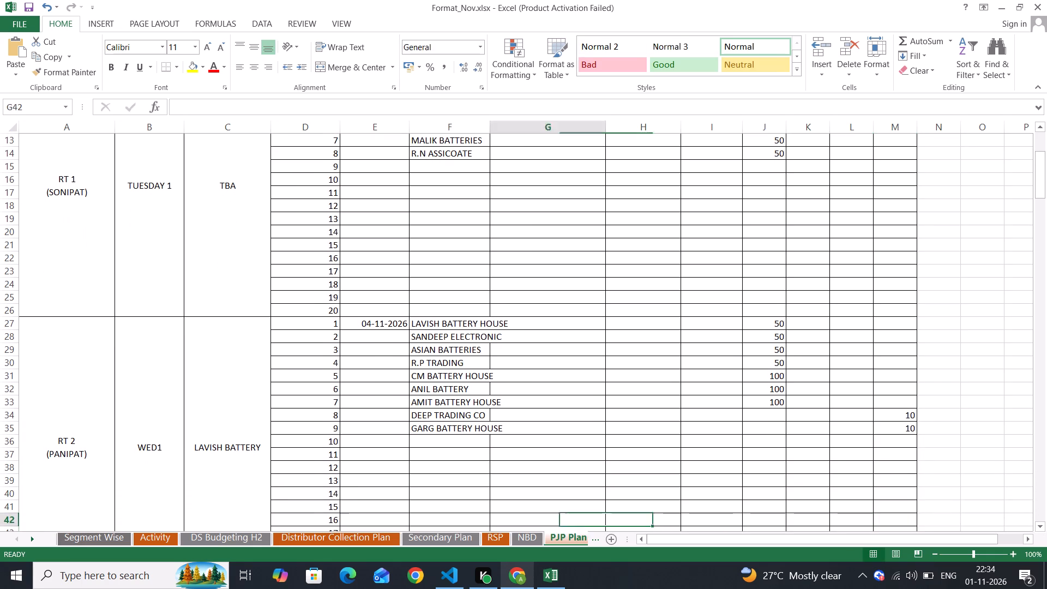
key(Left)
key(Left)
key(Left)
key(Left)
key(Left)
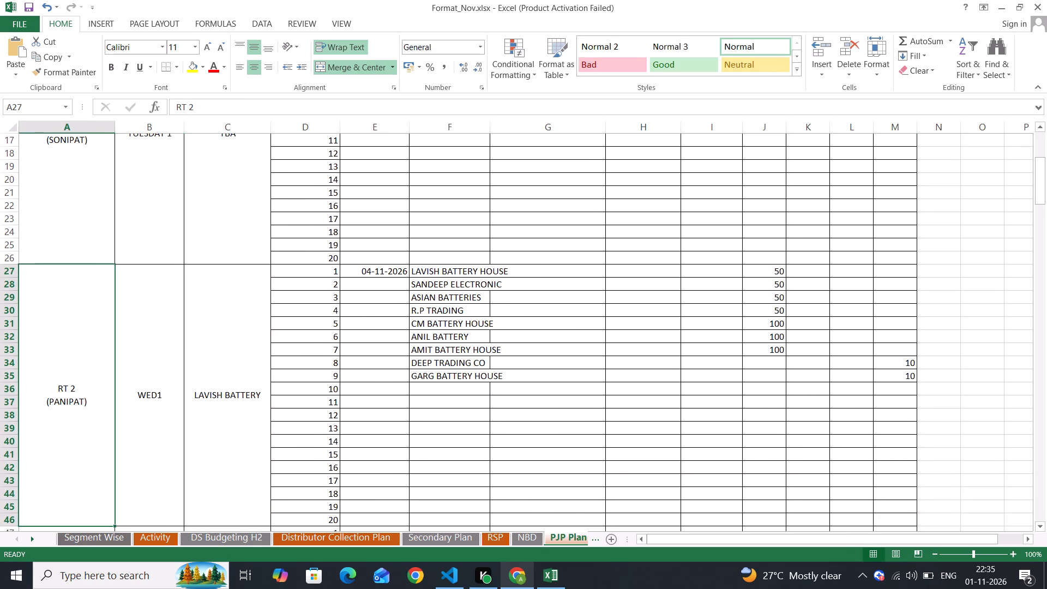
key(Down)
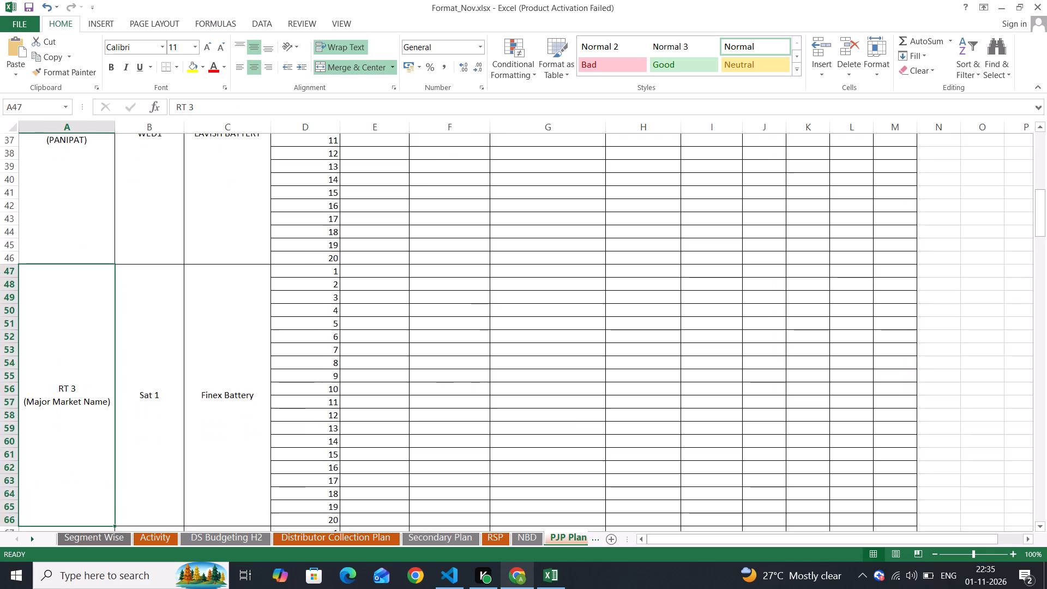
key(Up)
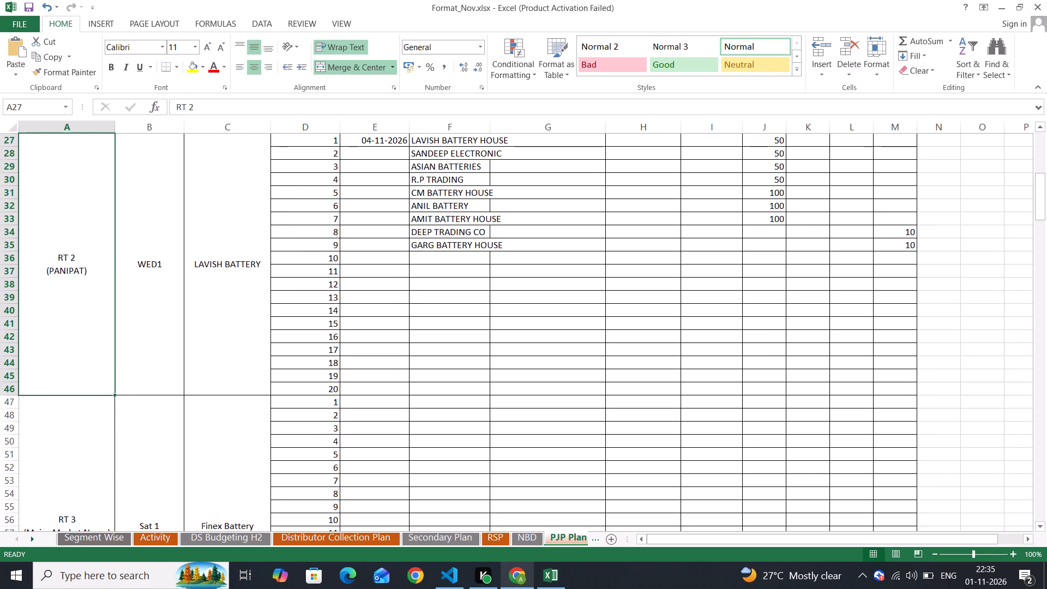
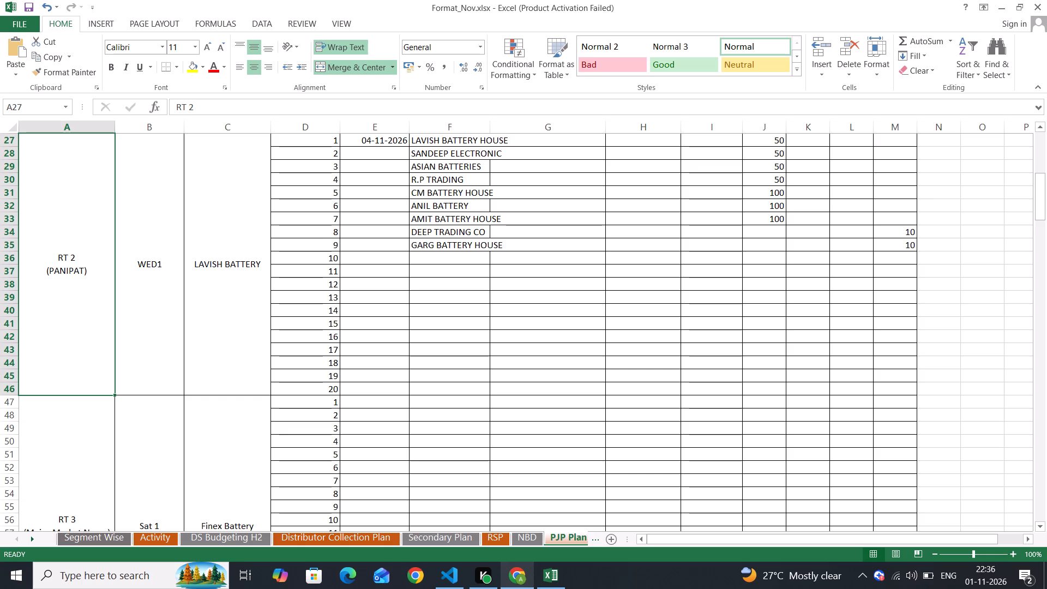
Replace the Major Market Name placeholder in the RT 3 block's cell A47 with PANIPAT, keeping the brackets.
key(Down)
key(Down)
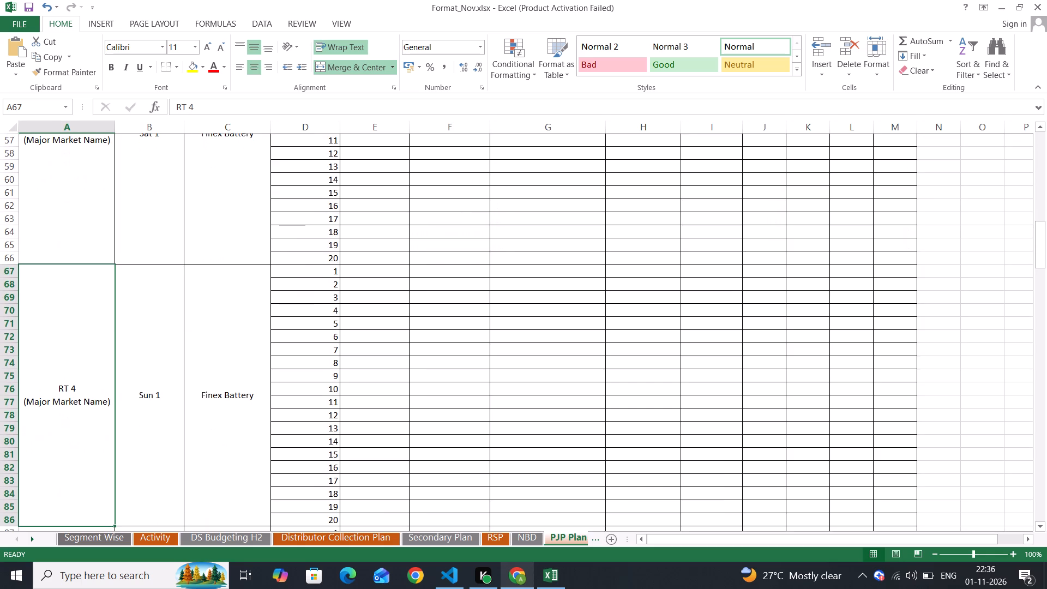
key(Up)
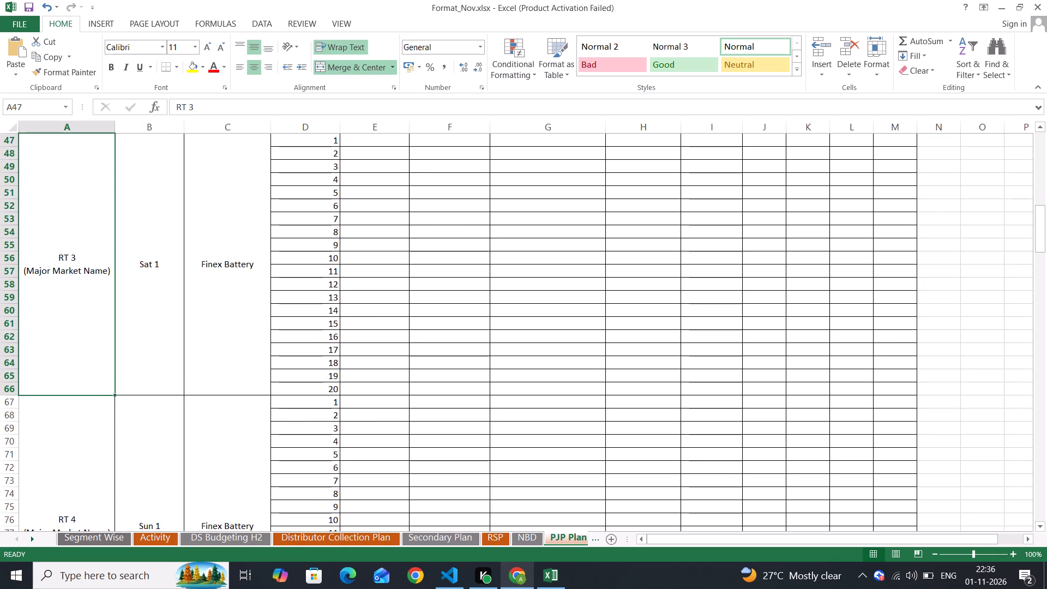
click(101, 274)
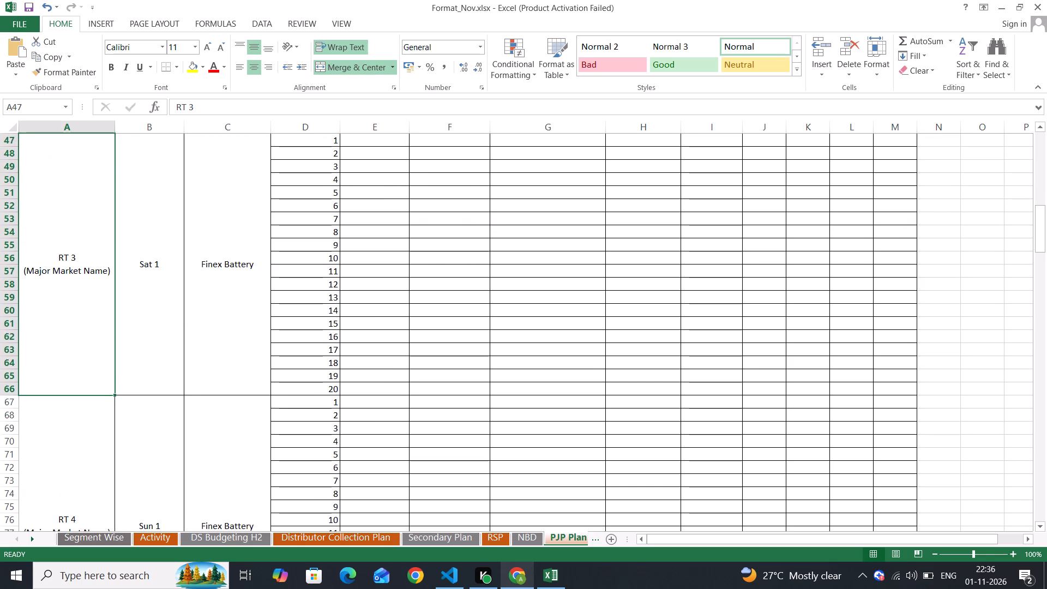
double_click(107, 268)
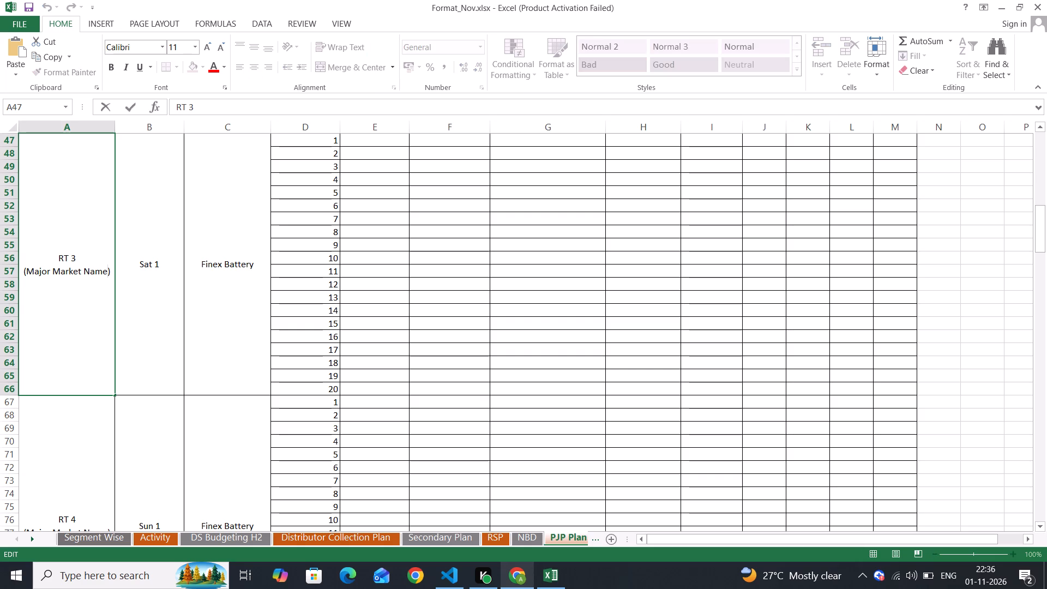
key(BackSpace)
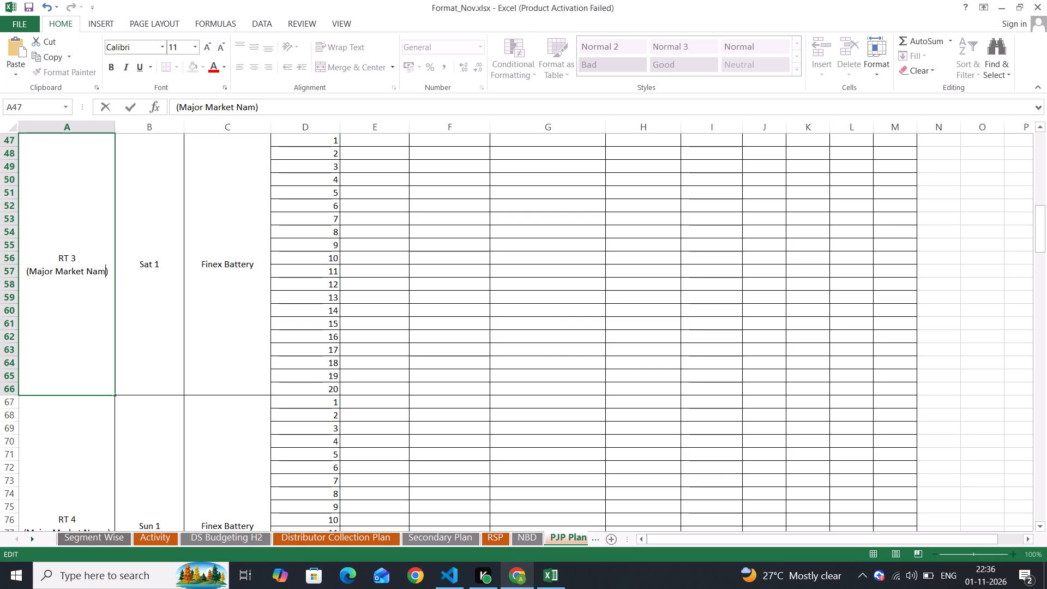
key(BackSpace)
key(BackSpace)
key(BackSpace)
key(BackSpace)
key(BackSpace)
key(BackSpace)
key(BackSpace)
key(BackSpace)
key(BackSpace)
key(BackSpace)
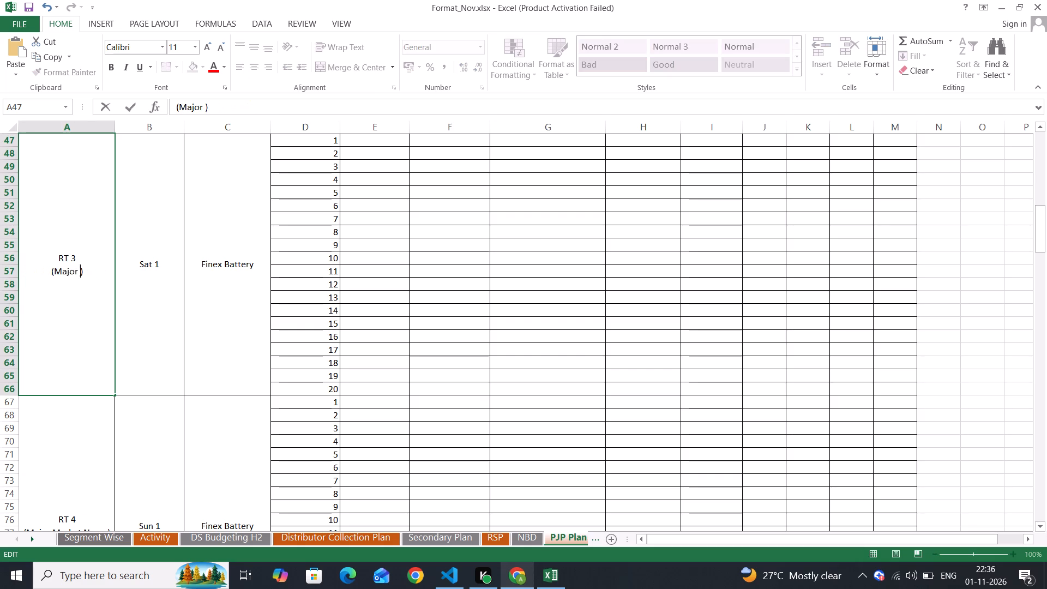
key(BackSpace)
key(BackSpace)
key(BackSpace)
key(BackSpace)
key(BackSpace)
key(BackSpace)
key(p)
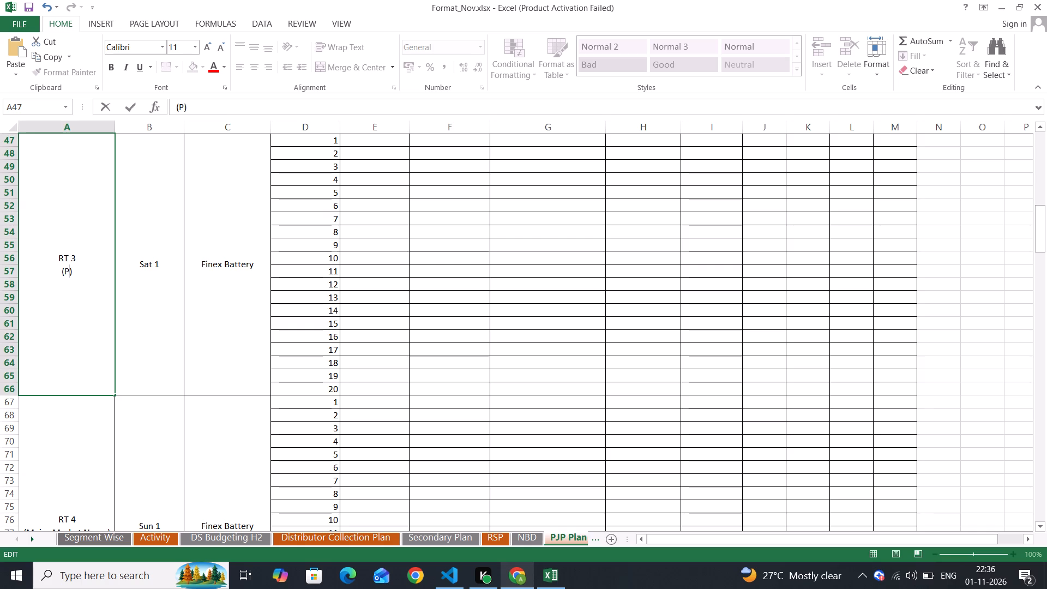
key(a)
text(NIP)
text(AT)
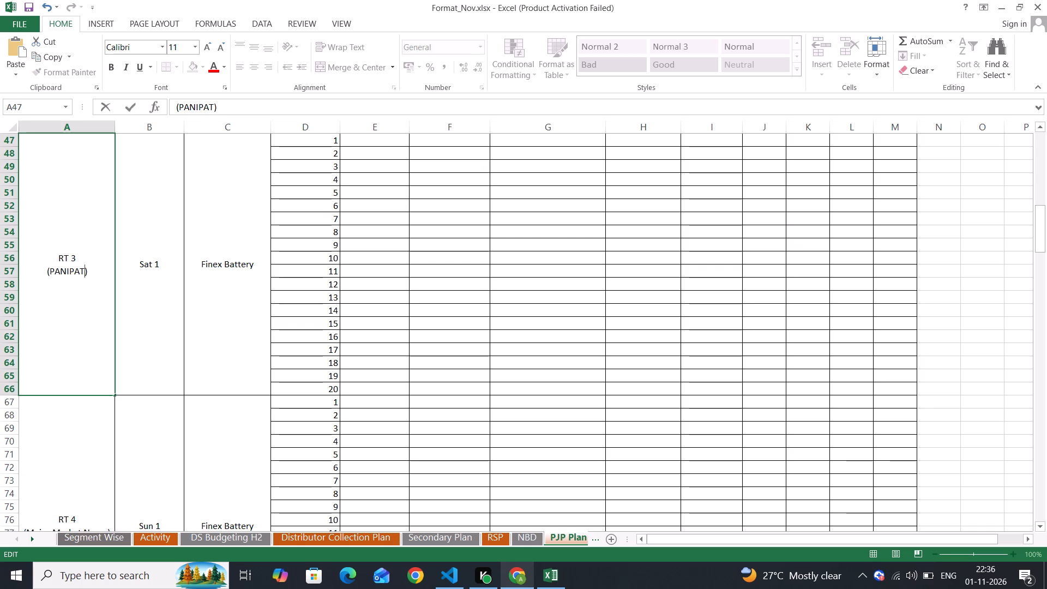
Change the day in RT 3's week cell, B47, to THIRSDAY1.
double_click(151, 266)
click(151, 266)
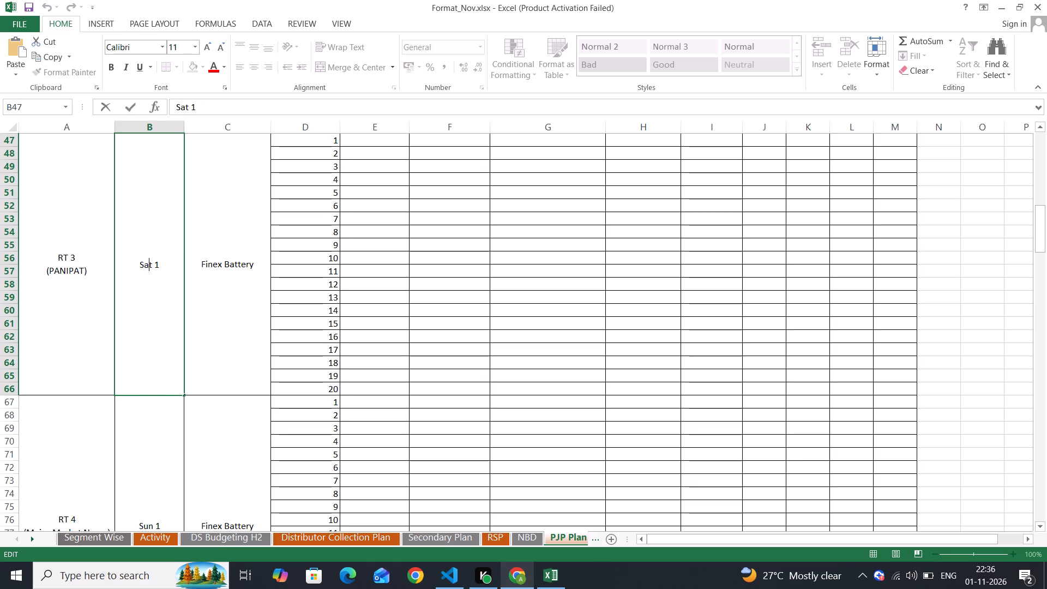
click(155, 266)
key(BackSpace)
key(BackSpace)
key(BackSpace)
key(BackSpace)
text(THI)
key(r)
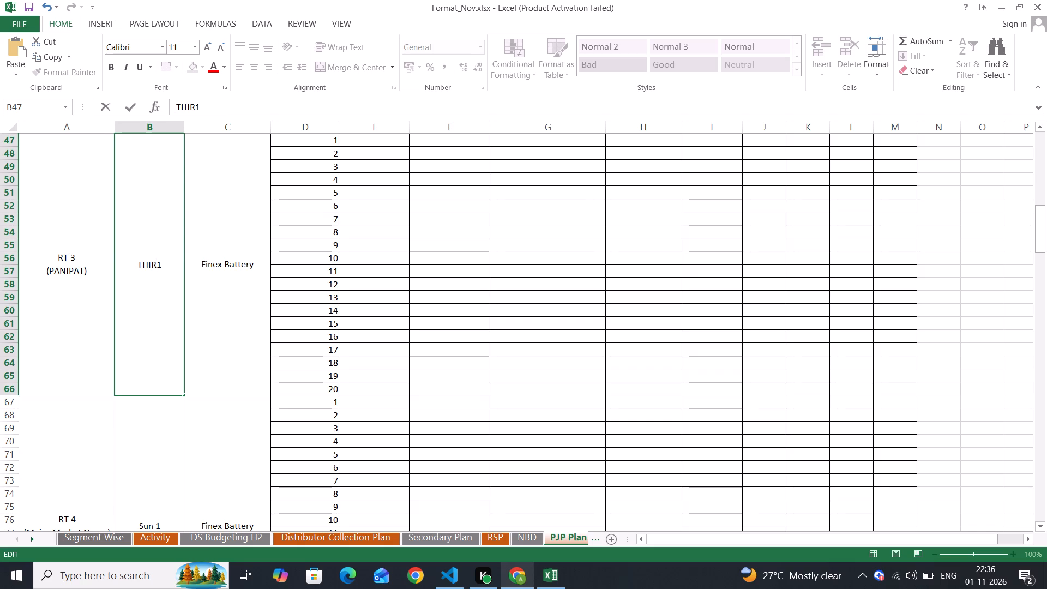
text(SDAY)
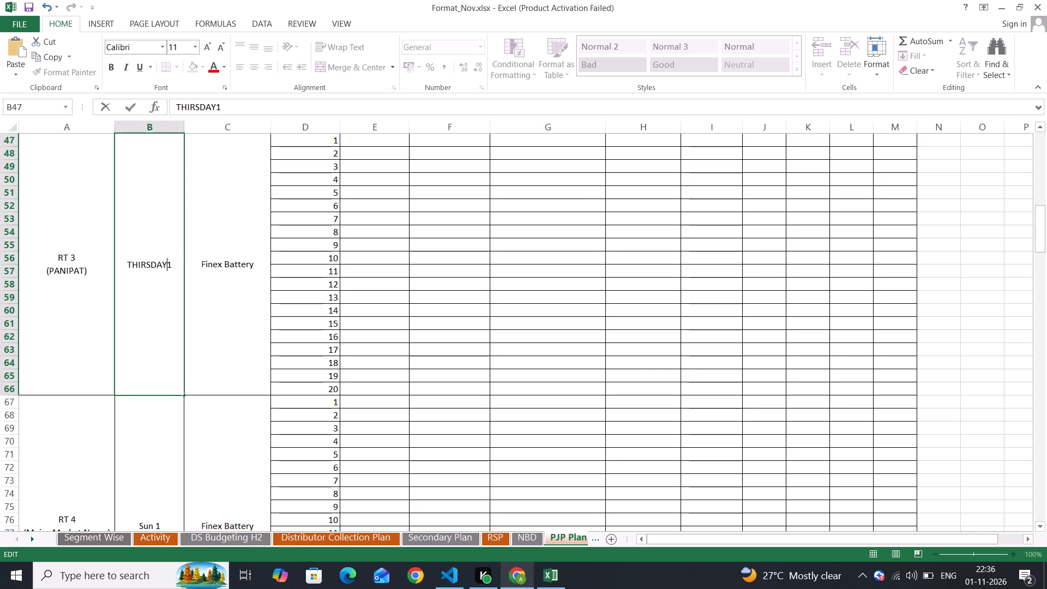
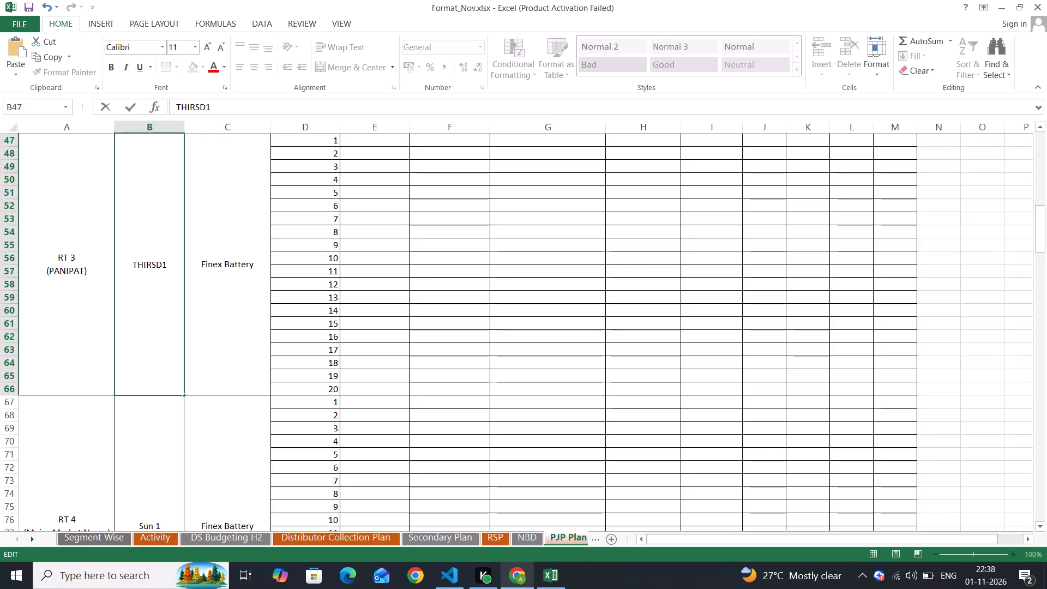
Correct the day in the RT 3 block's week cell, B47, so it reads THU1.
key(BackSpace)
key(BackSpace)
key(BackSpace)
key(u)
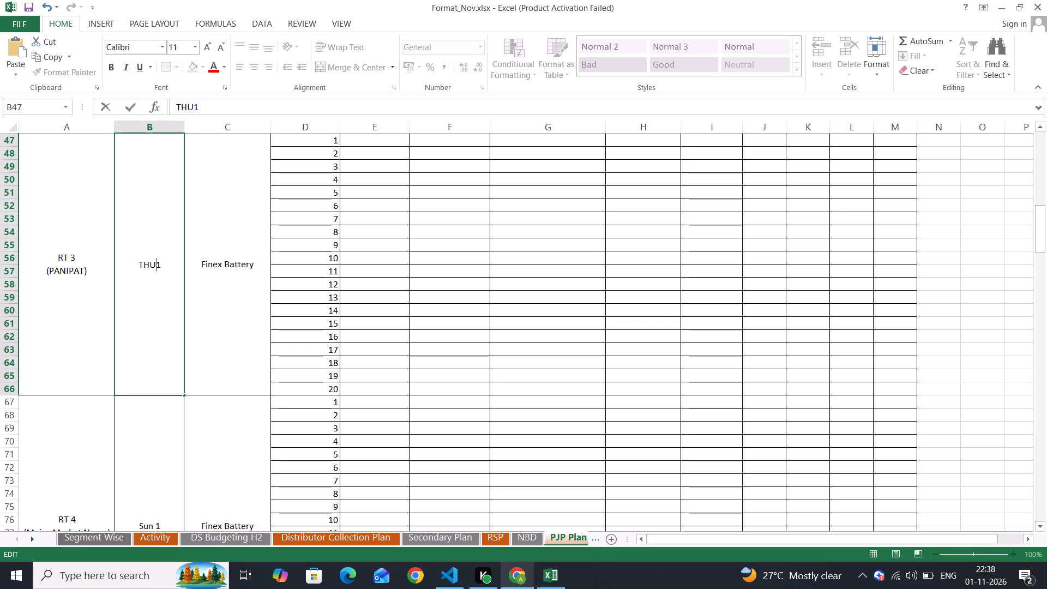
Replace the distributor in the RT 3 block's cell C47 with TBA.
click(247, 267)
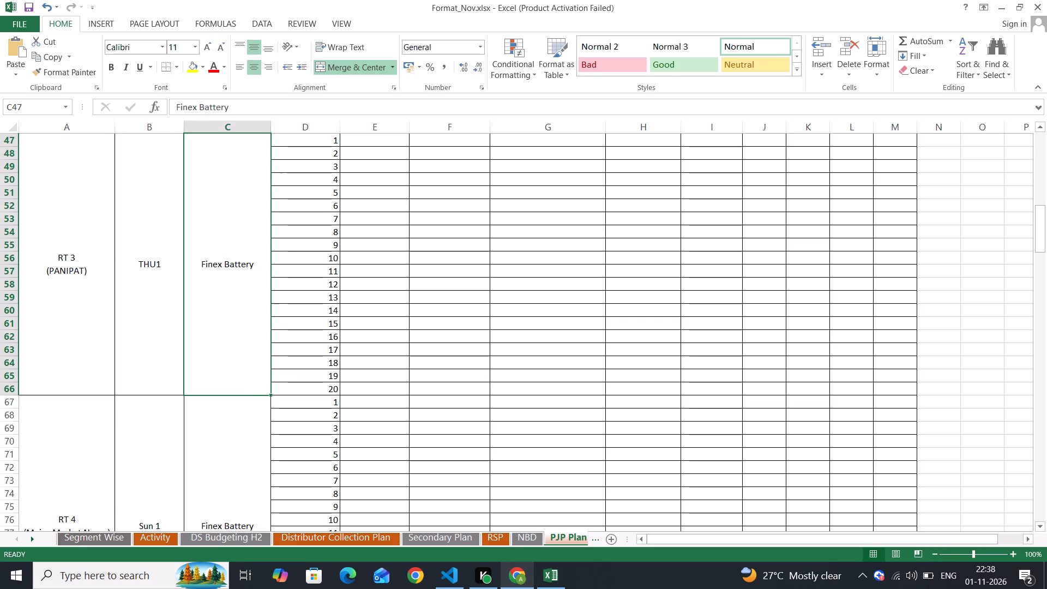
key(BackSpace)
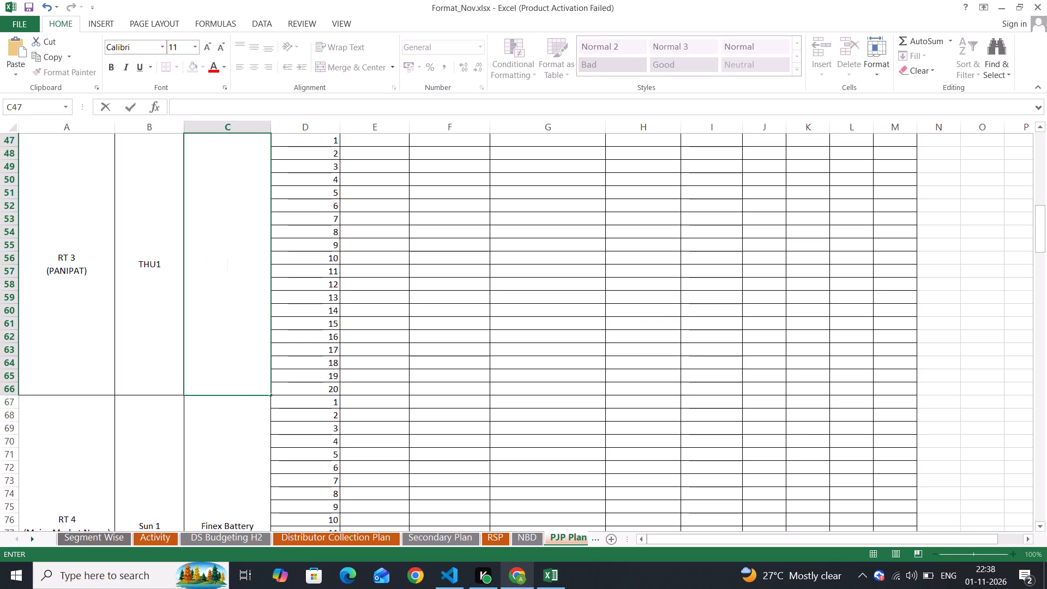
text(TBA)
Enter the date 05/11/26 in cell E47, the first row of the RT 3 block.
click(441, 149)
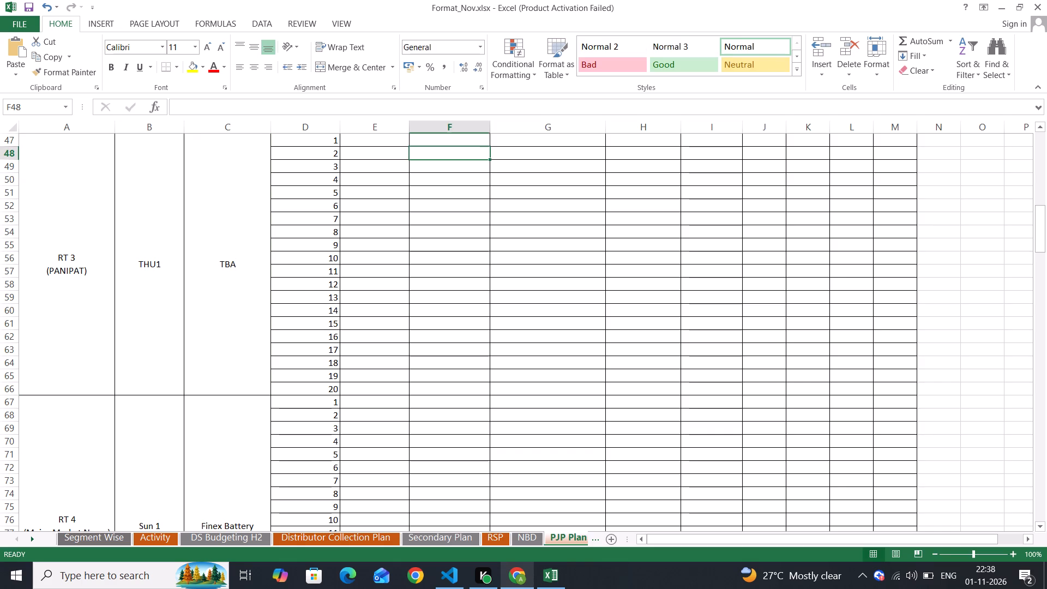
key(Up)
key(Up)
key(Up)
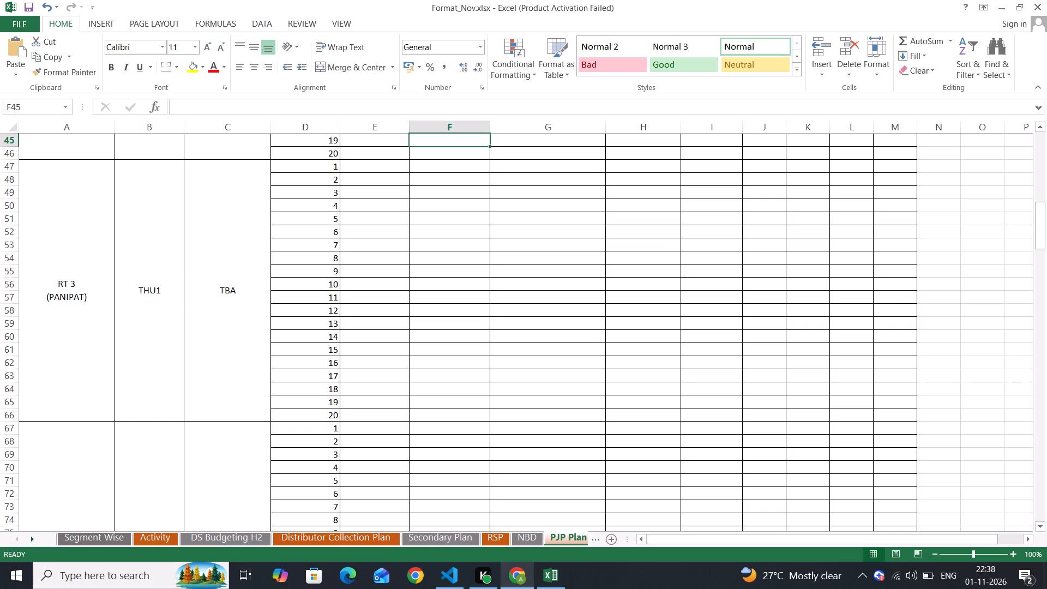
key(Down)
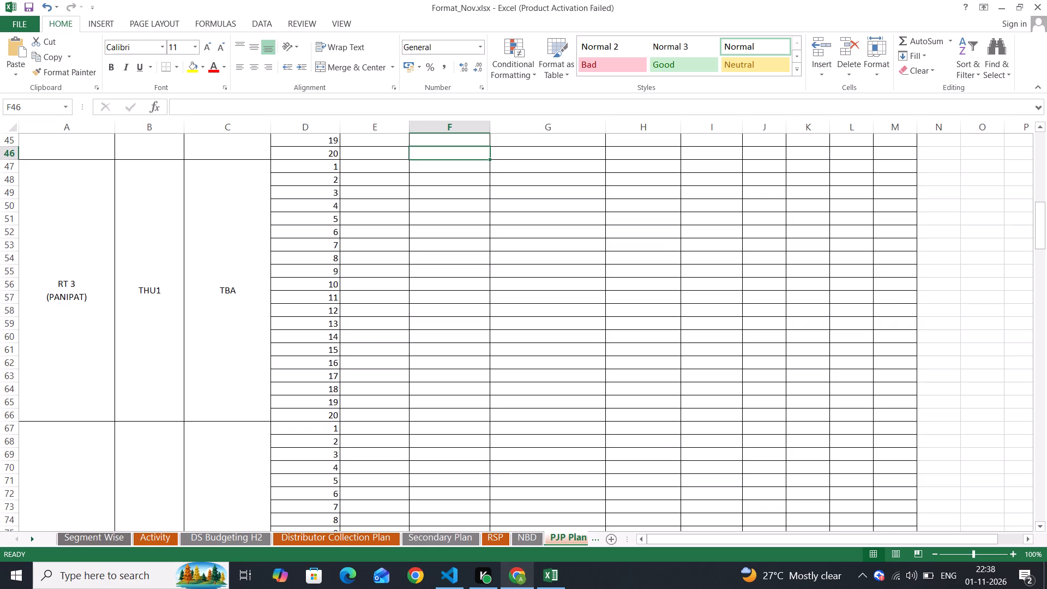
click(393, 165)
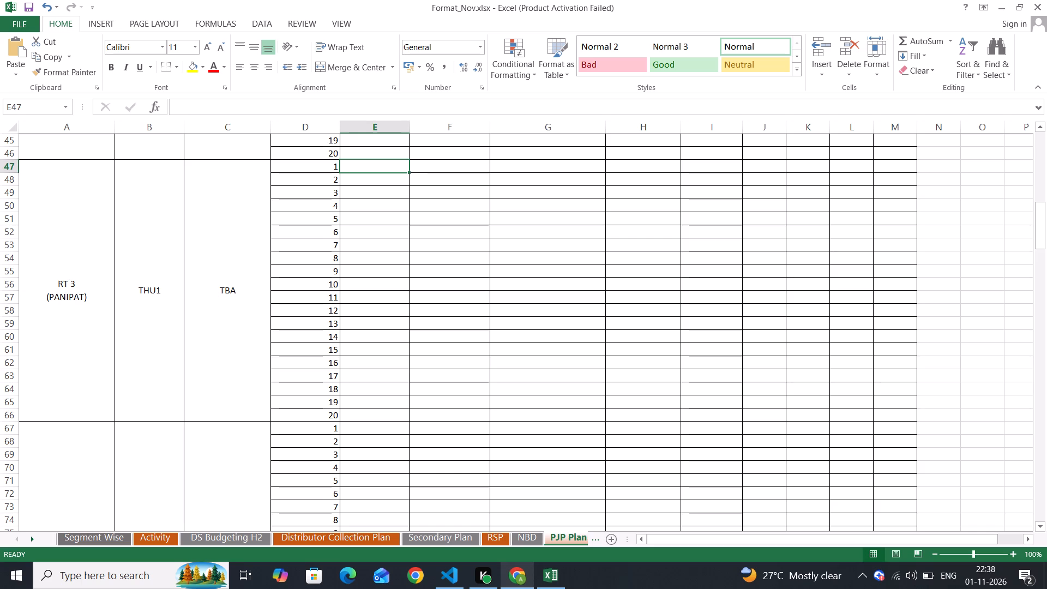
key(0)
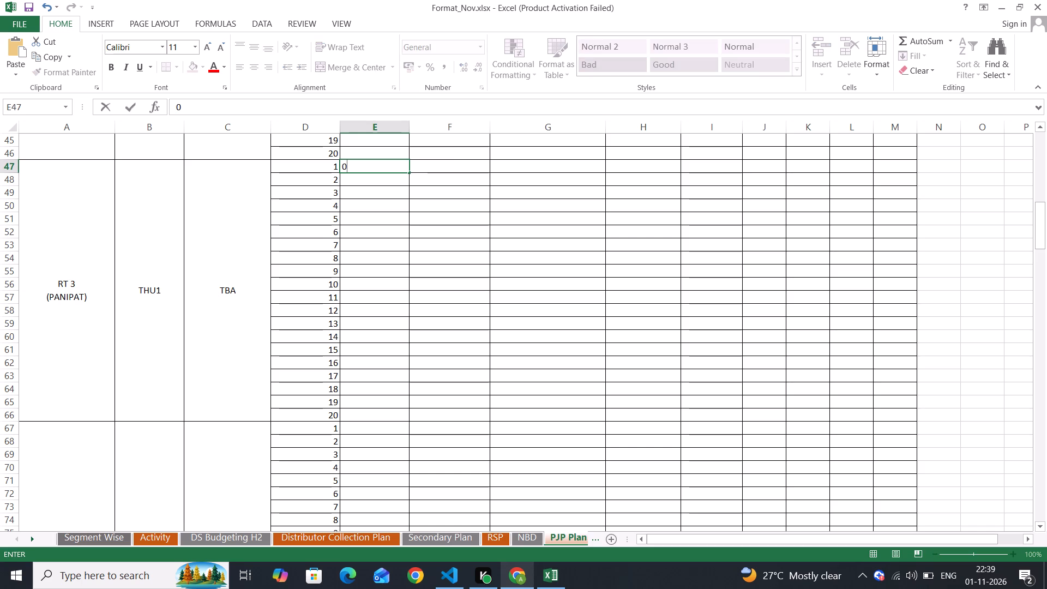
key(5)
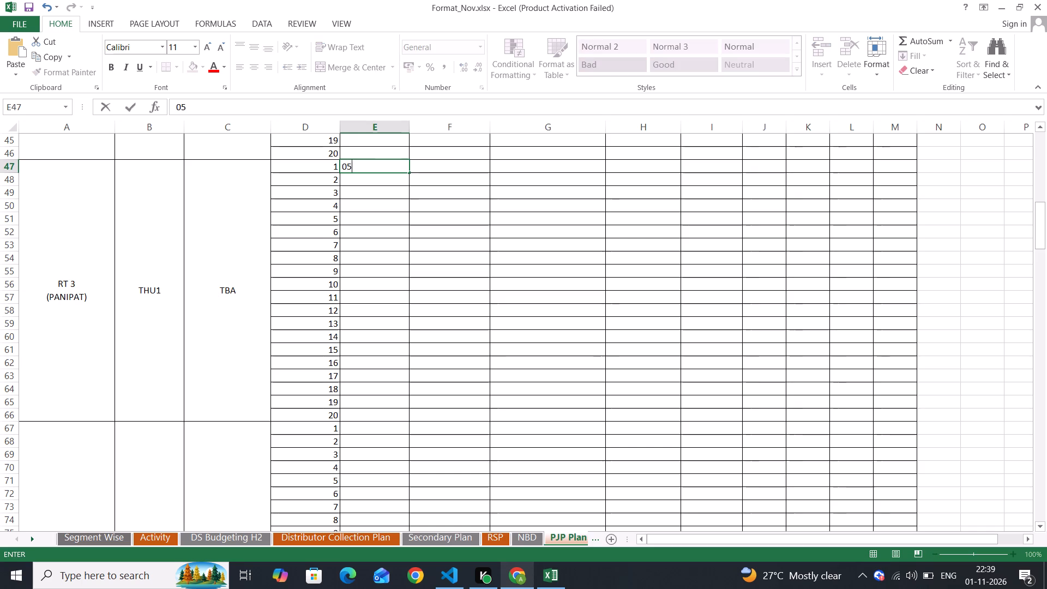
key(slash)
text(11)
key(slash)
key(2)
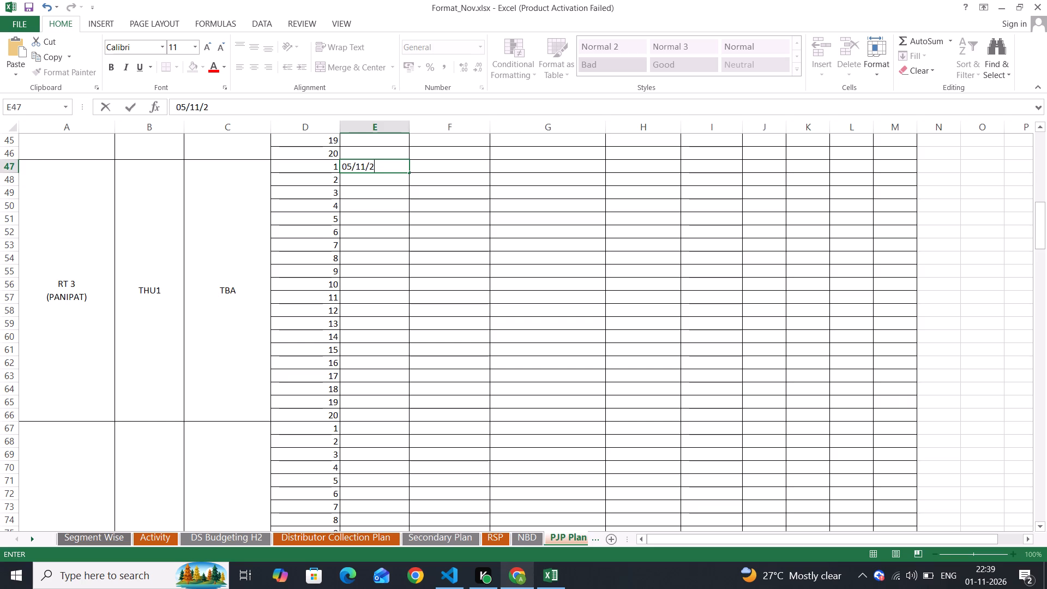
key(6)
key(Right)
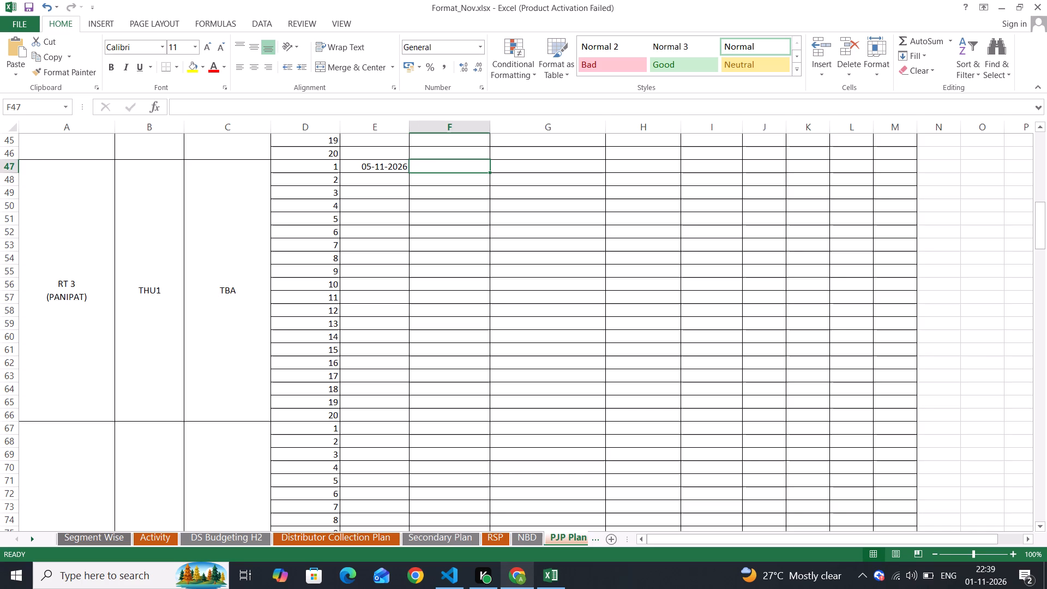
Review the distributor names and potential figures in the route blocks above, returning to cell F47 in the RT 3 block.
key(Up)
key(Up)
key(Up)
key(Up)
key(Up)
key(Up)
key(Up)
key(Up)
key(Up)
key(Up)
key(Up)
key(Up)
key(Up)
key(Up)
key(Up)
key(Up)
key(Up)
key(Up)
key(Up)
key(Up)
key(Down)
key(Down)
key(Down)
key(Down)
key(Down)
key(Down)
key(Down)
key(Down)
key(Down)
key(Down)
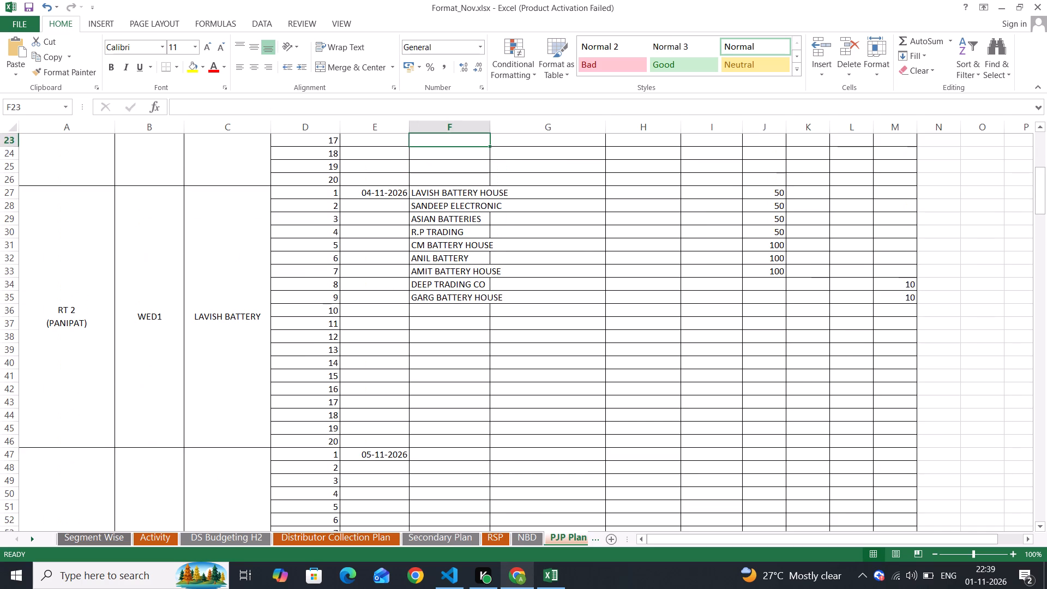
key(Down)
key(Down)
key(Down)
key(Down)
key(Down)
key(Down)
key(Down)
key(Down)
key(Down)
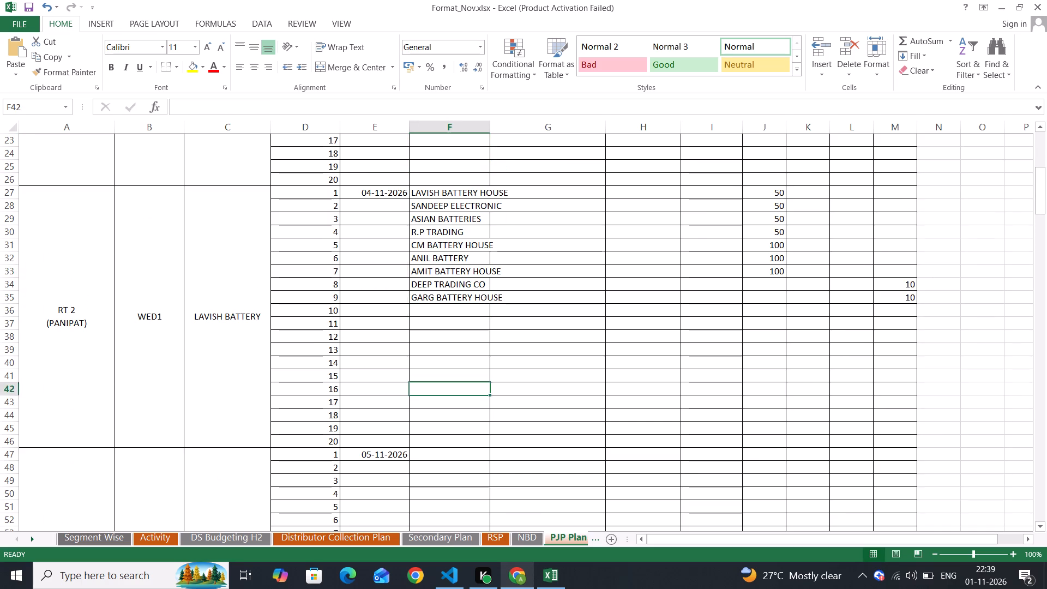
key(Down)
key(Down)
key(Down)
key(Down)
key(Down)
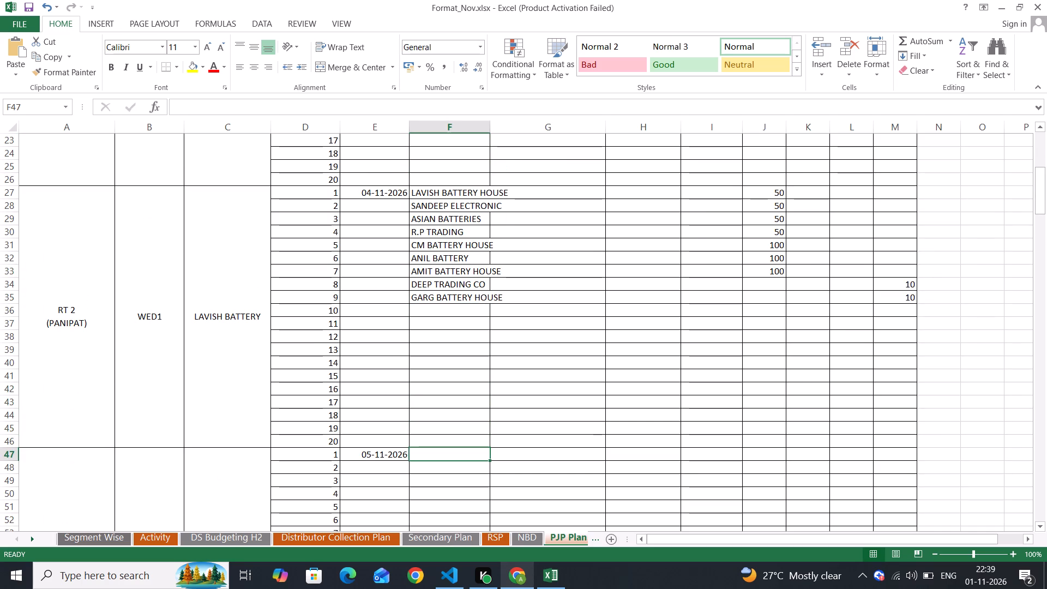
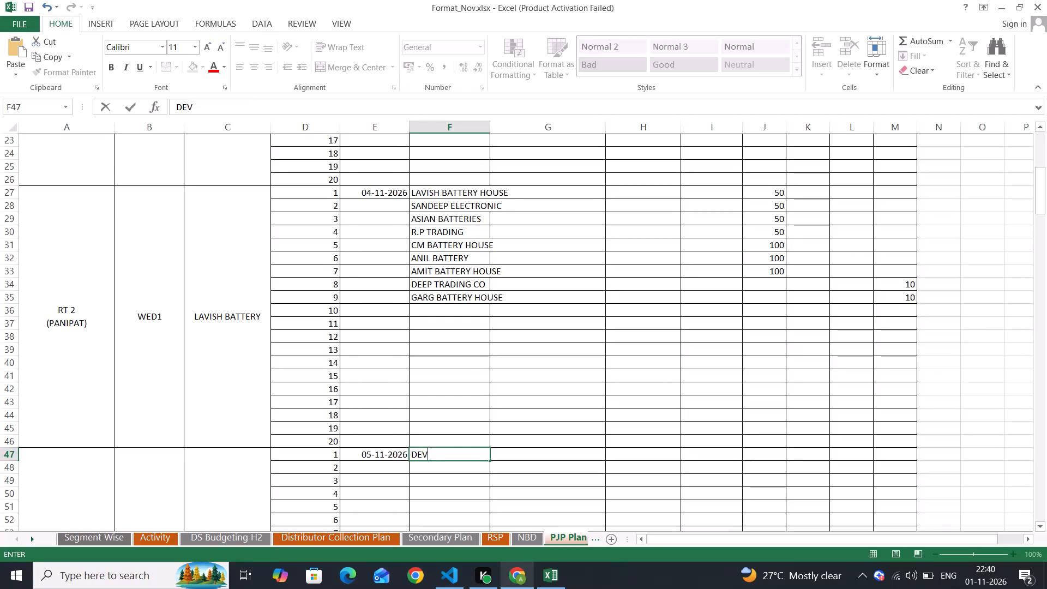
Complete the first distributor name of the RT 3 block, cell F47, as DEV INVERTOR BATTERY.
key(space)
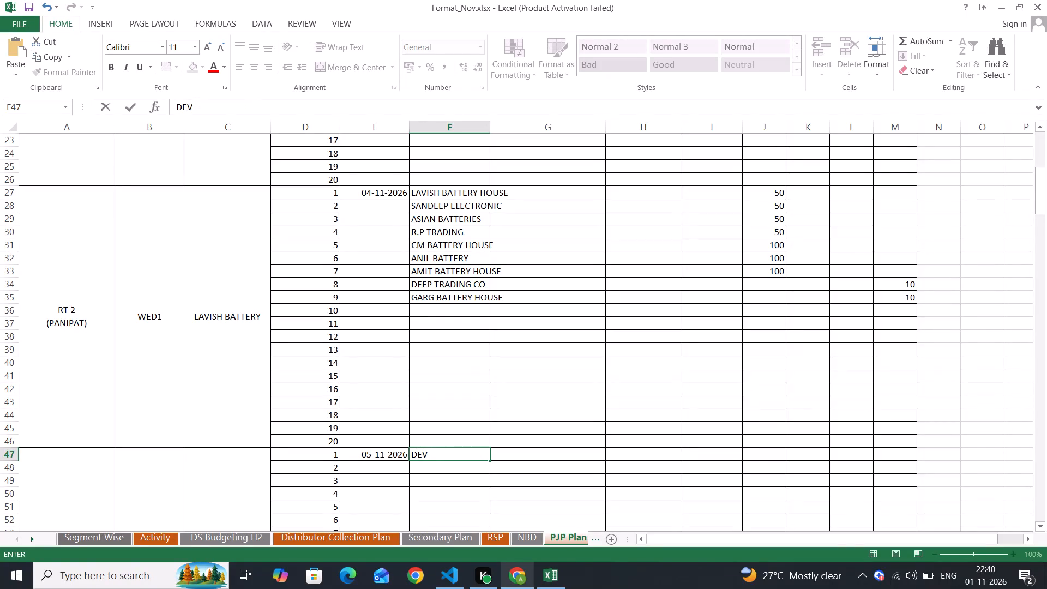
text(INVERT)
text(OR)
key(space)
text(BATTERY)
key(Return)
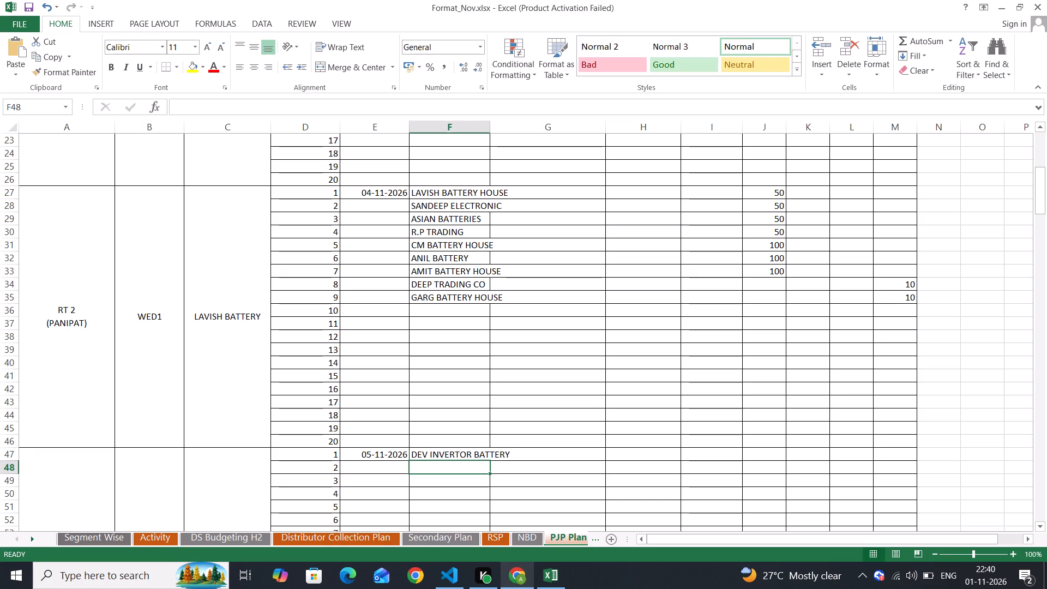
Enter MADAAN BATTERY HOUSE in cell F48 as the second name of the RT 3 block.
text(MAD)
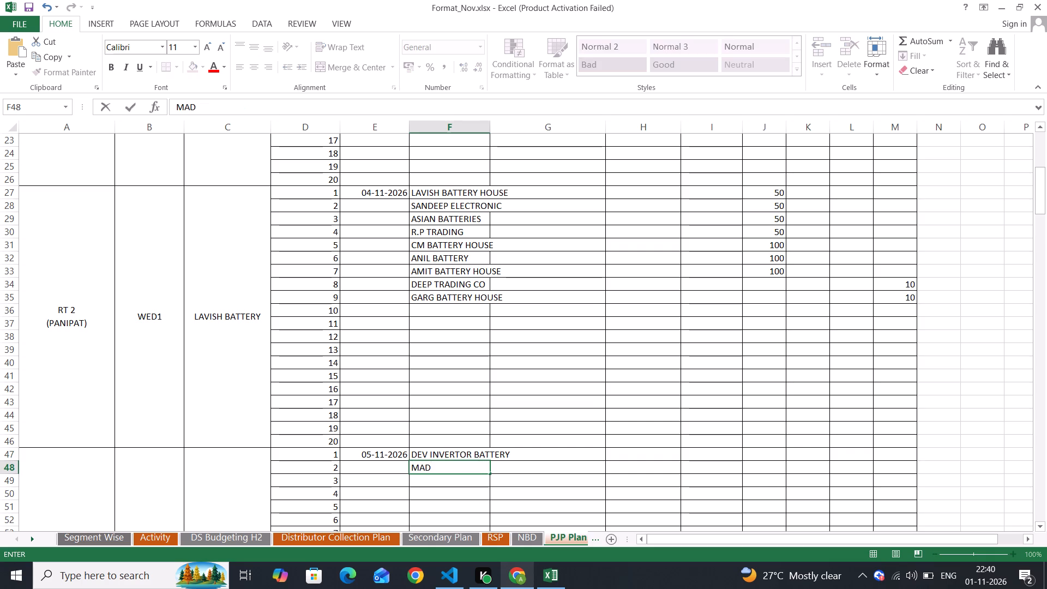
text(AA)
text(N BATTERY)
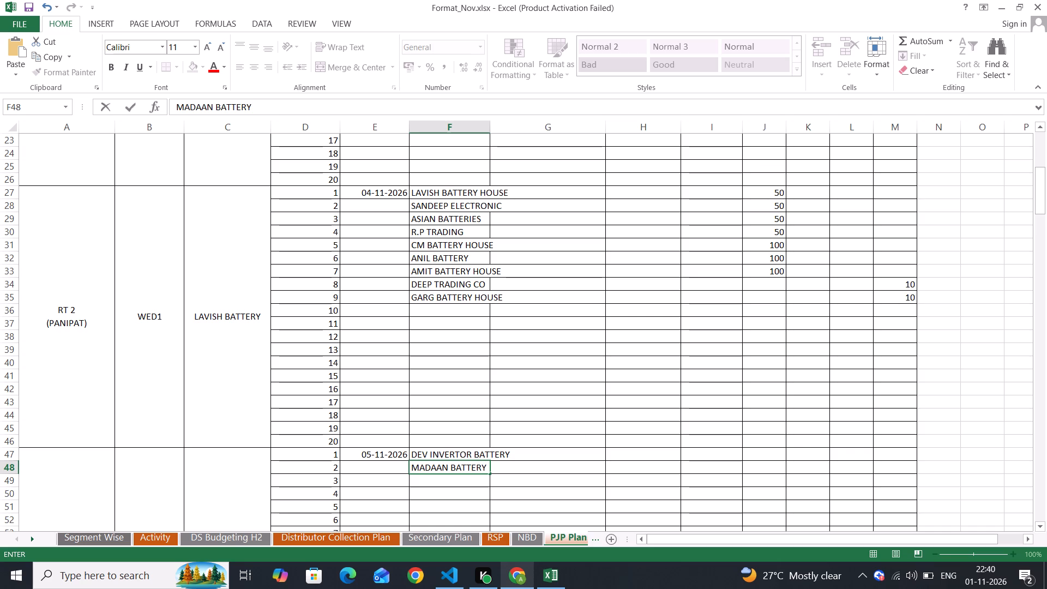
key(space)
text(H)
text(OUD)
key(BackSpace)
text(SE)
key(Return)
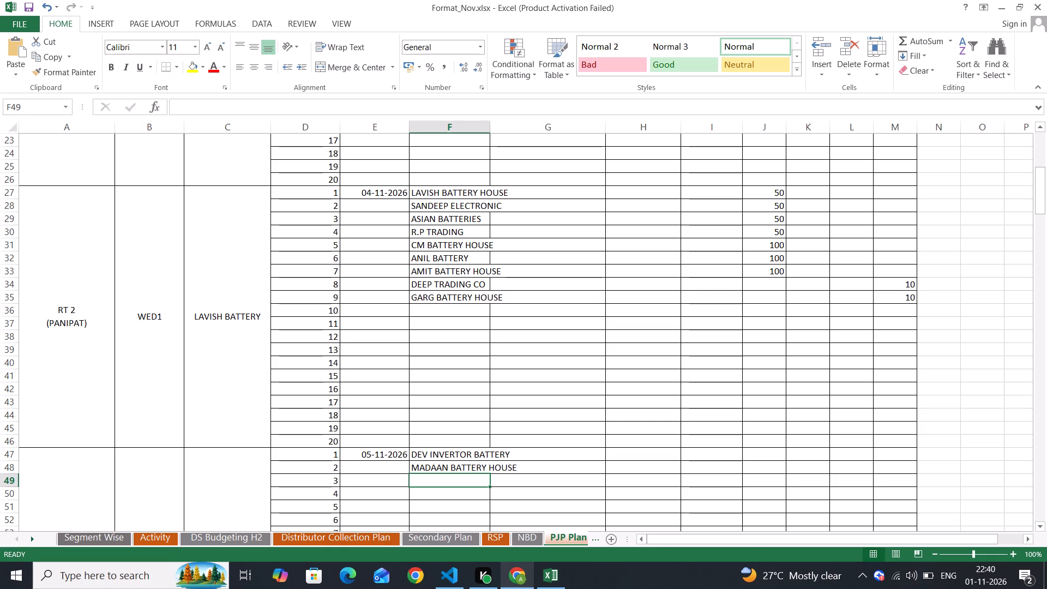
Enter KALYAN AUTO BATTERY in cell F49 as the third name of the RT 3 block.
text(KA)
text(LYA)
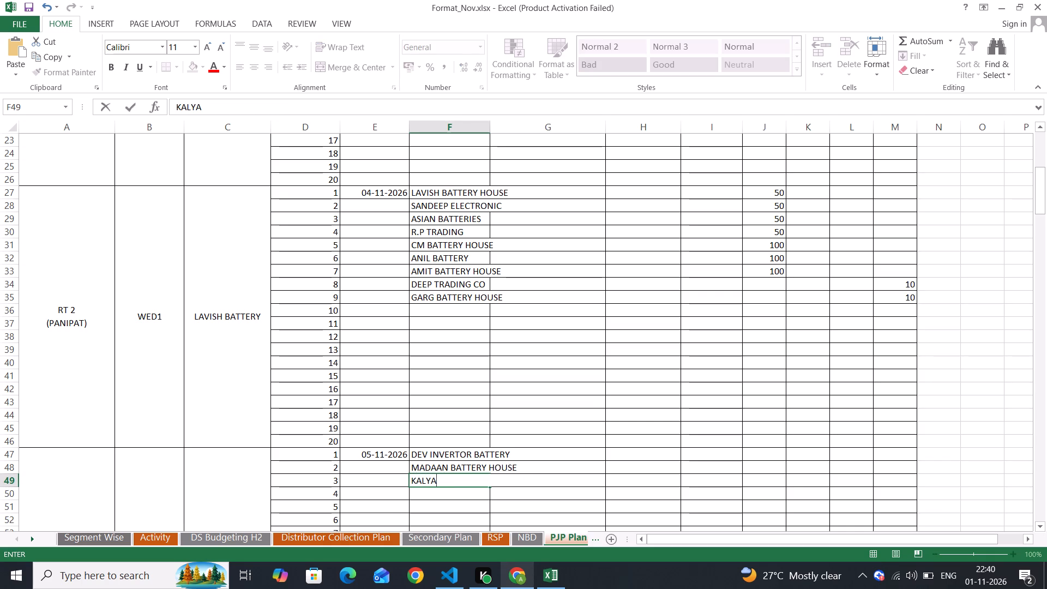
key(m)
key(BackSpace)
key(BackSpace)
text(AN)
key(space)
key(a)
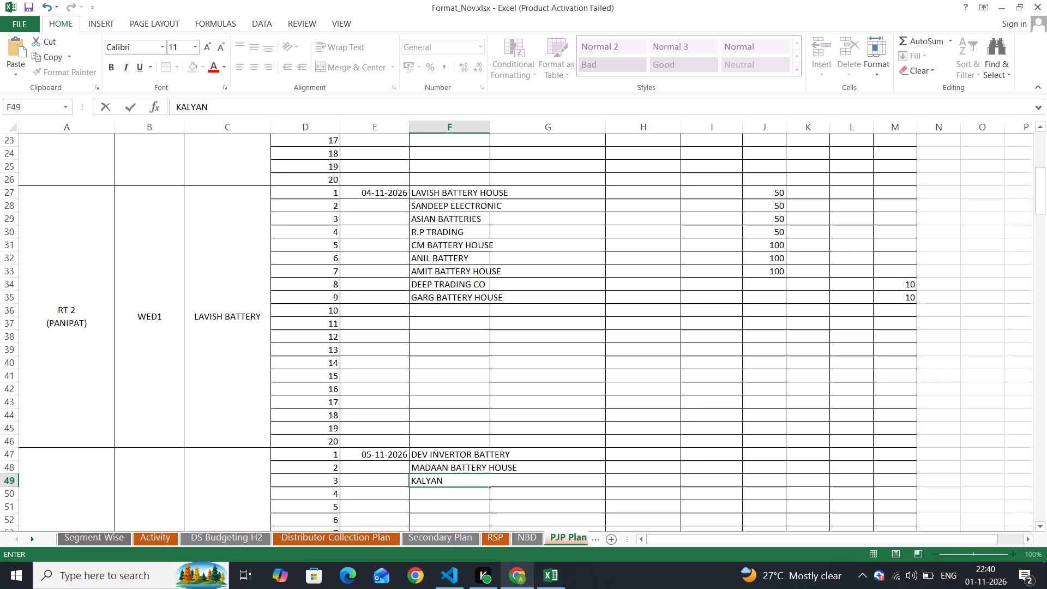
text(UTO)
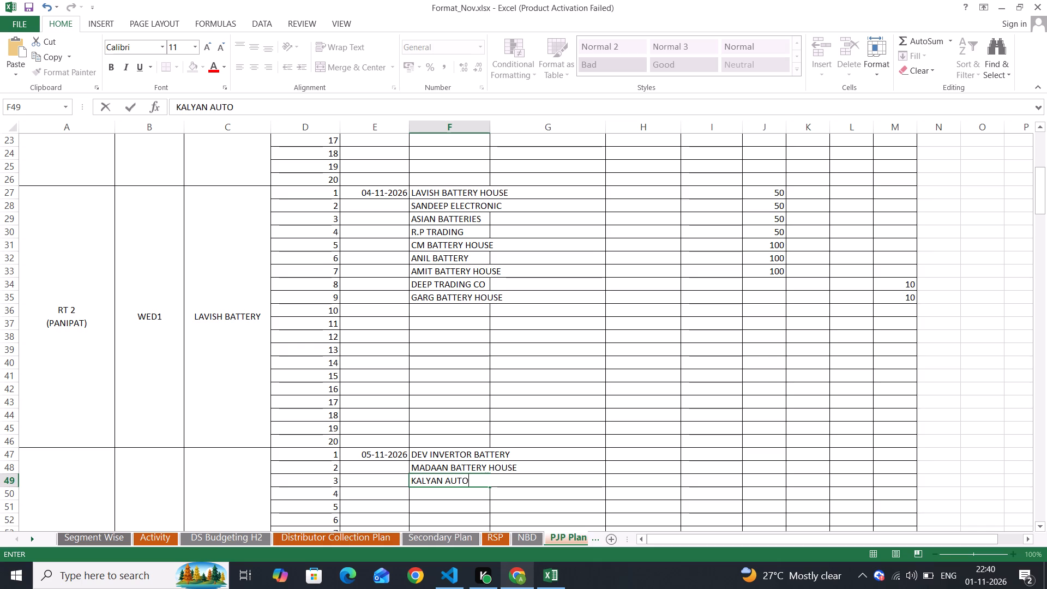
key(space)
text(BATTER)
key(y)
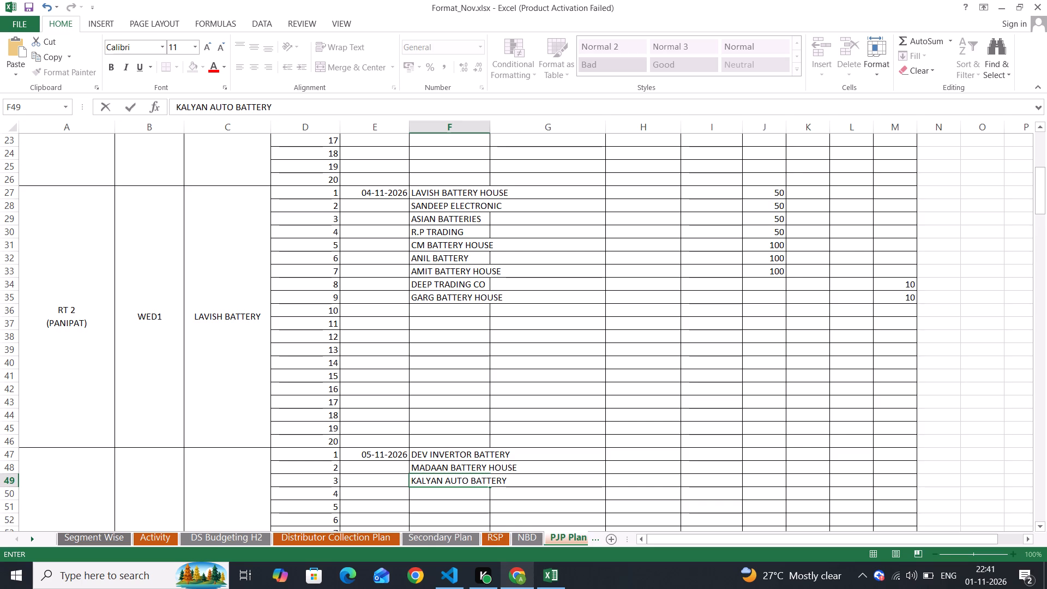
key(Return)
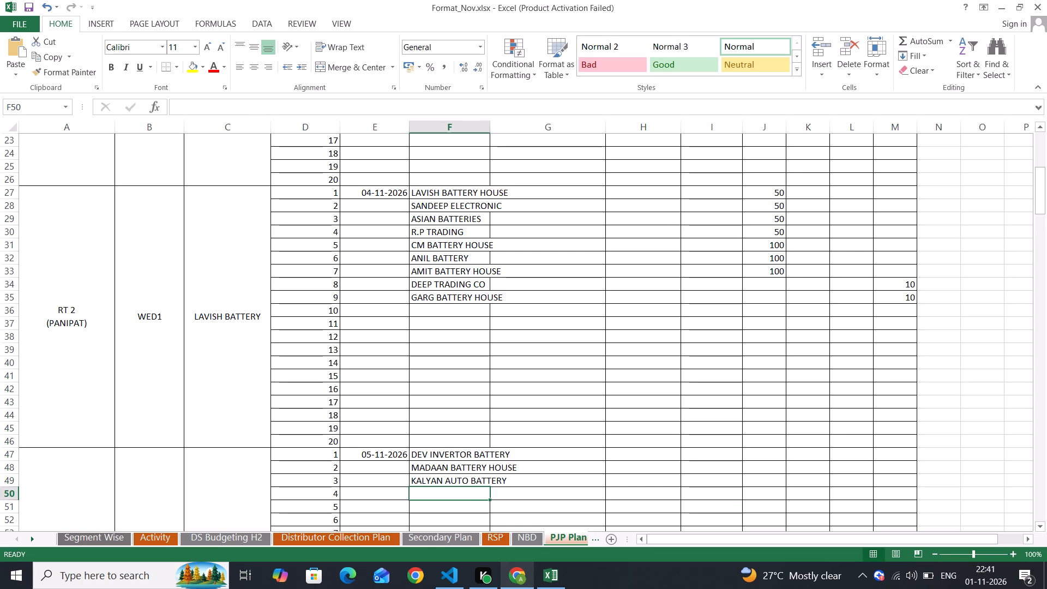
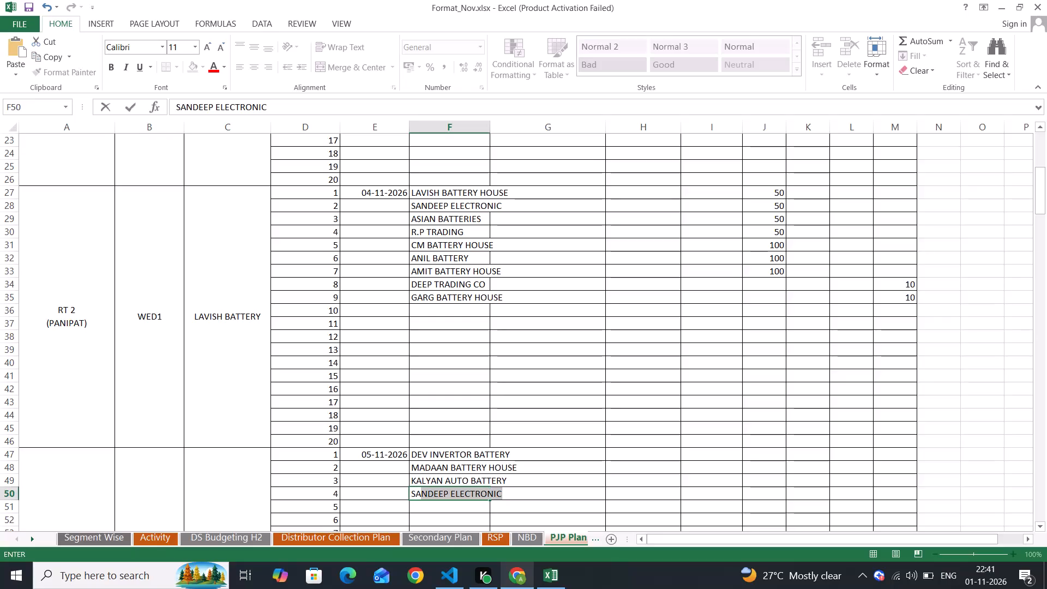
Complete the fourth name of the RT 3 block, cell F50, as SANJU INV BATTERY.
text(NJU)
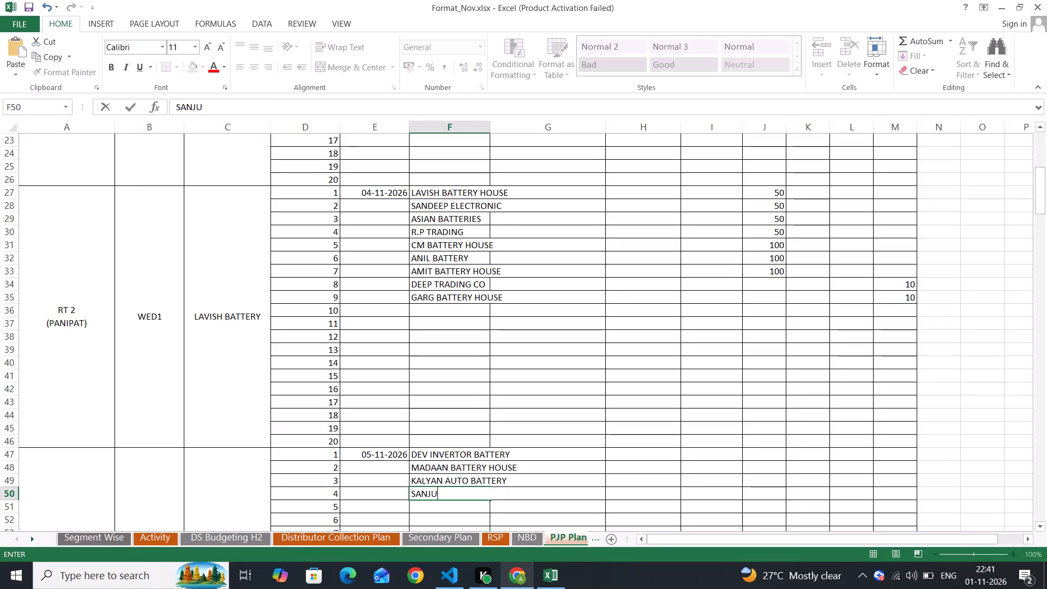
key(space)
text(INV BATTERTY)
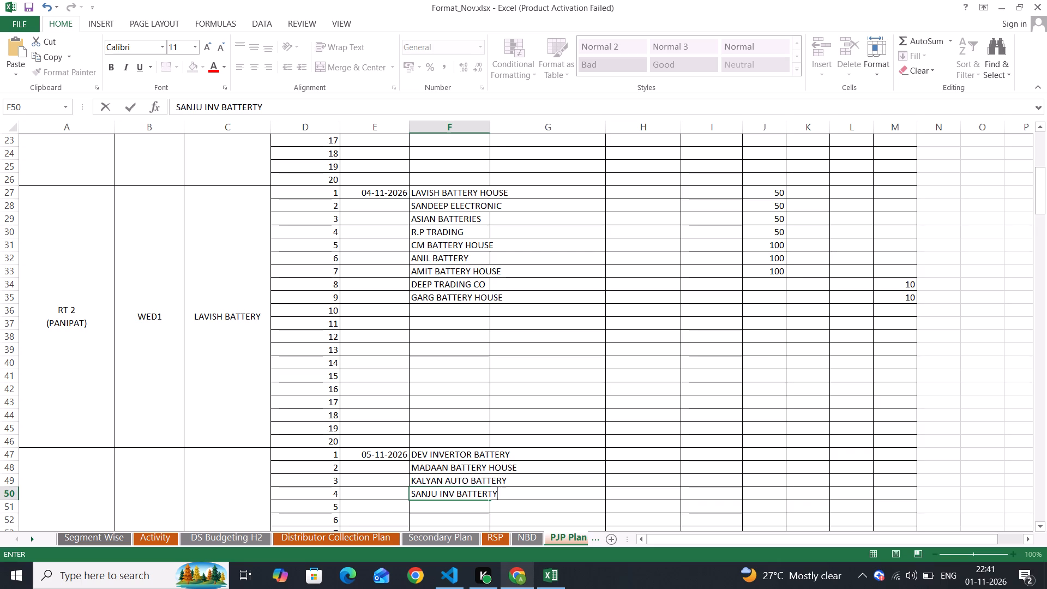
key(BackSpace)
key(BackSpace)
key(y)
key(Return)
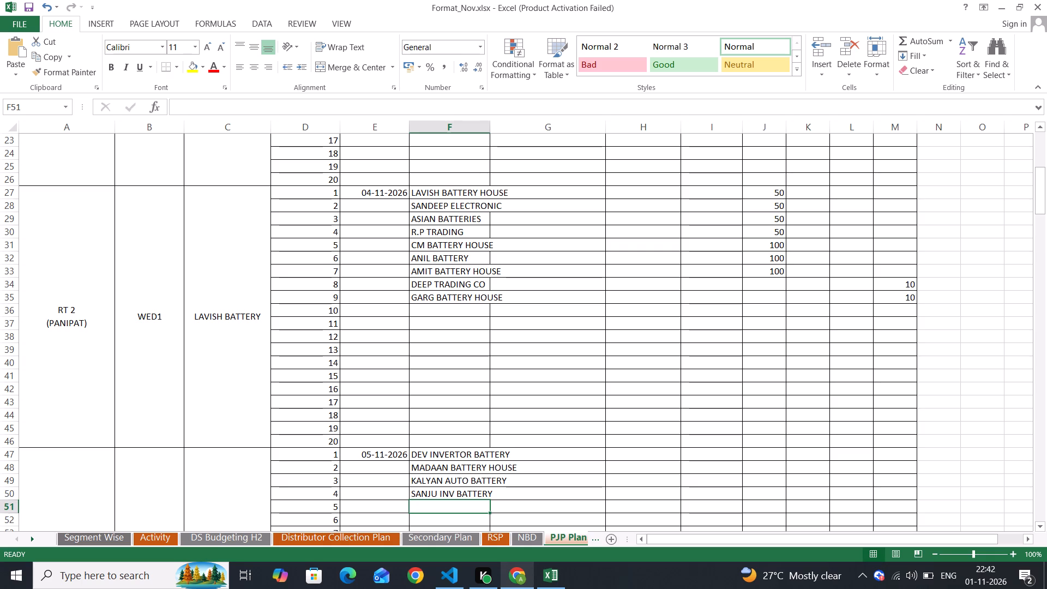
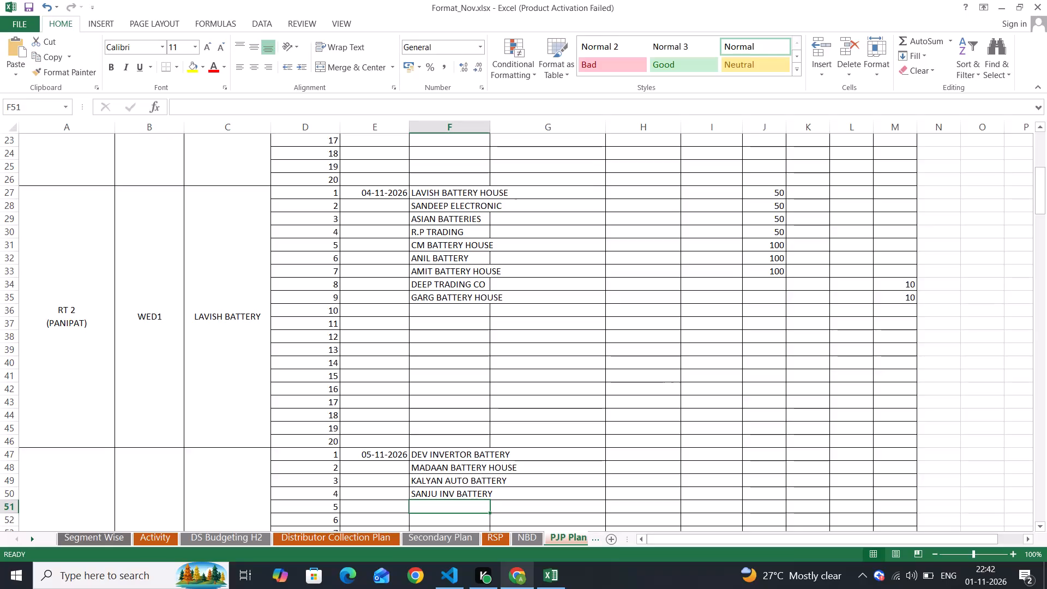
Enter BHATIA BATTERY as the dealer name for serial 5 of the RT 3 block, cell G51.
click(532, 508)
text(BH)
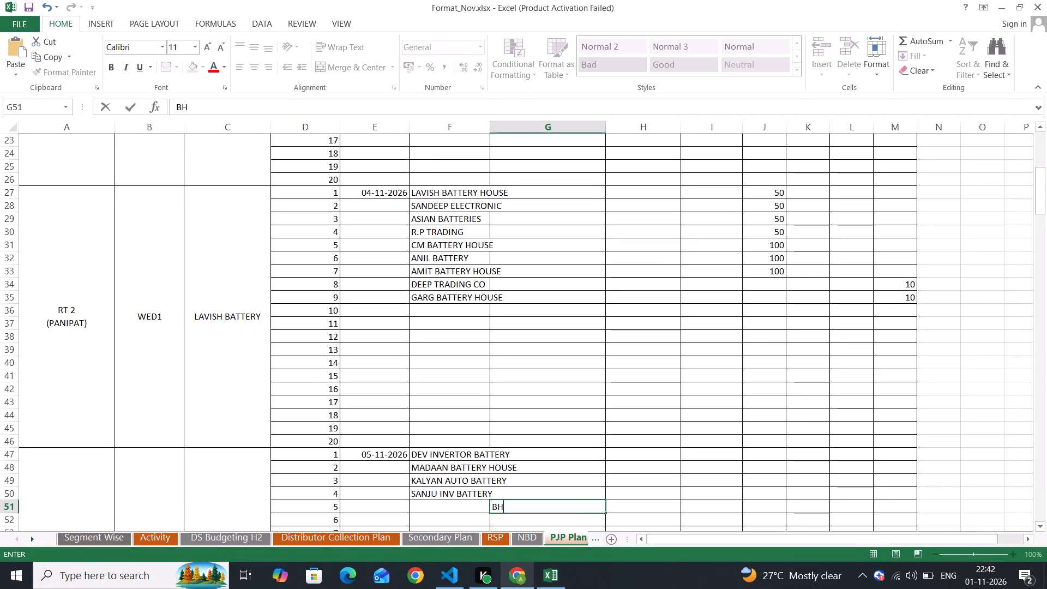
text(ATIA)
key(space)
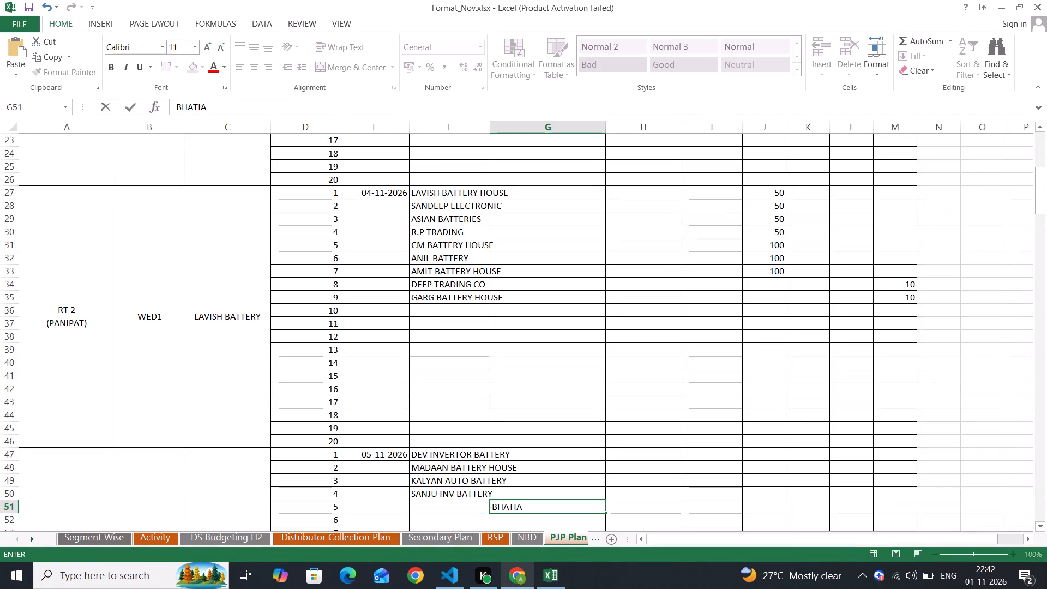
text(BATTERY)
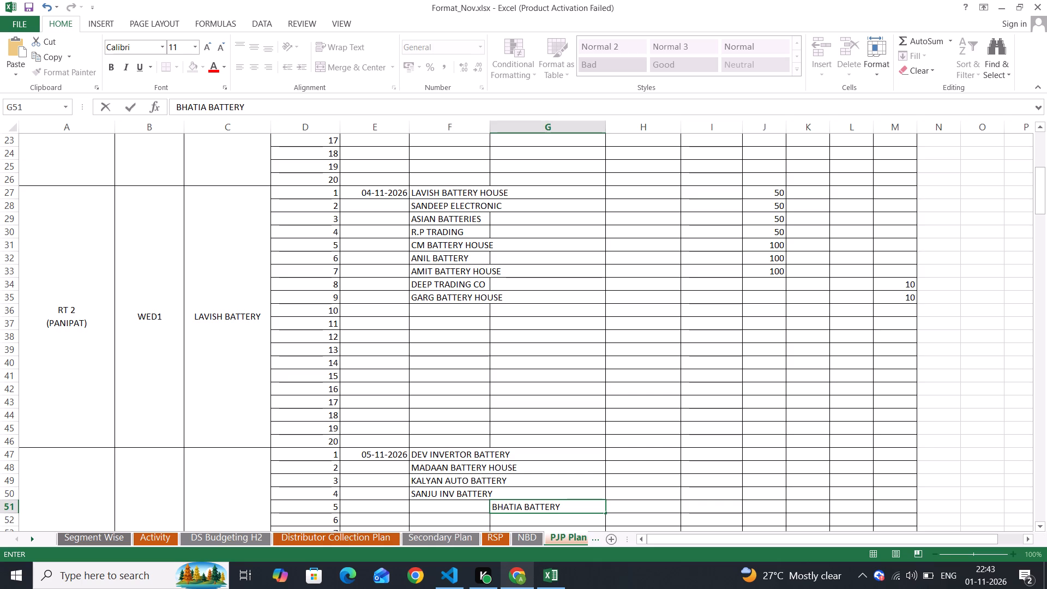
click(525, 527)
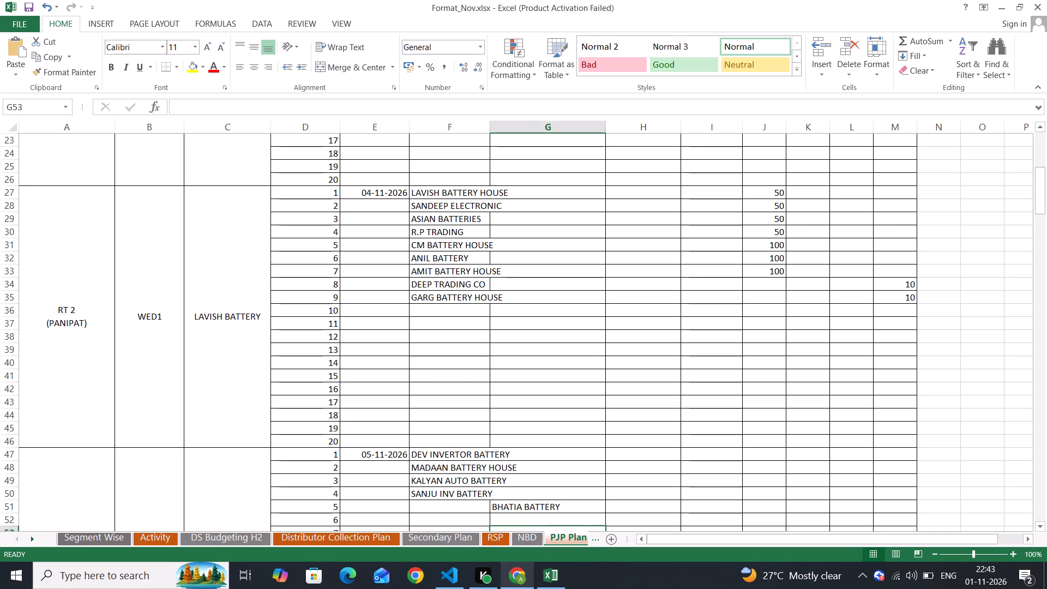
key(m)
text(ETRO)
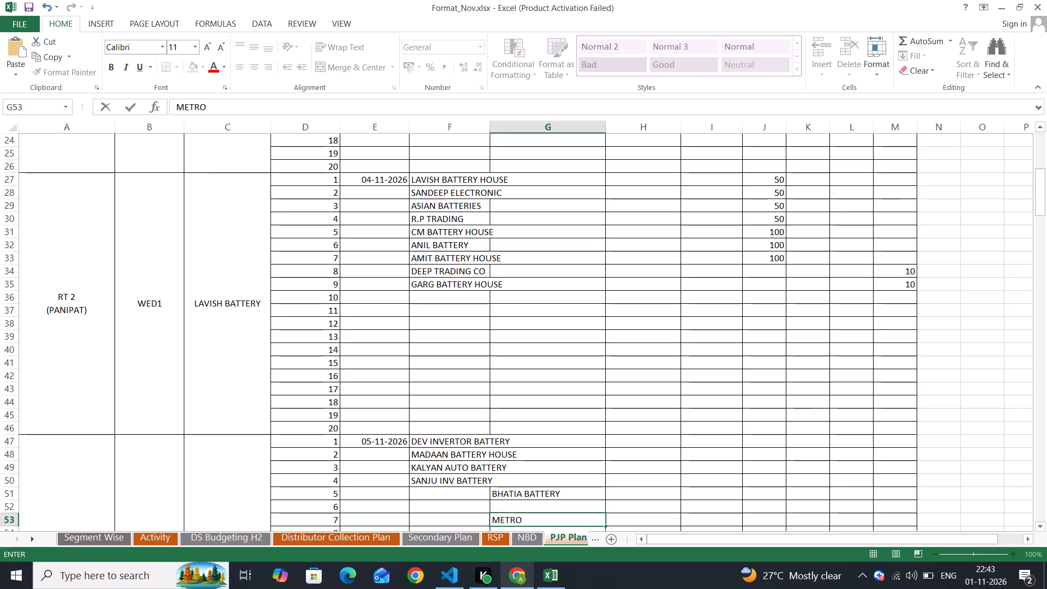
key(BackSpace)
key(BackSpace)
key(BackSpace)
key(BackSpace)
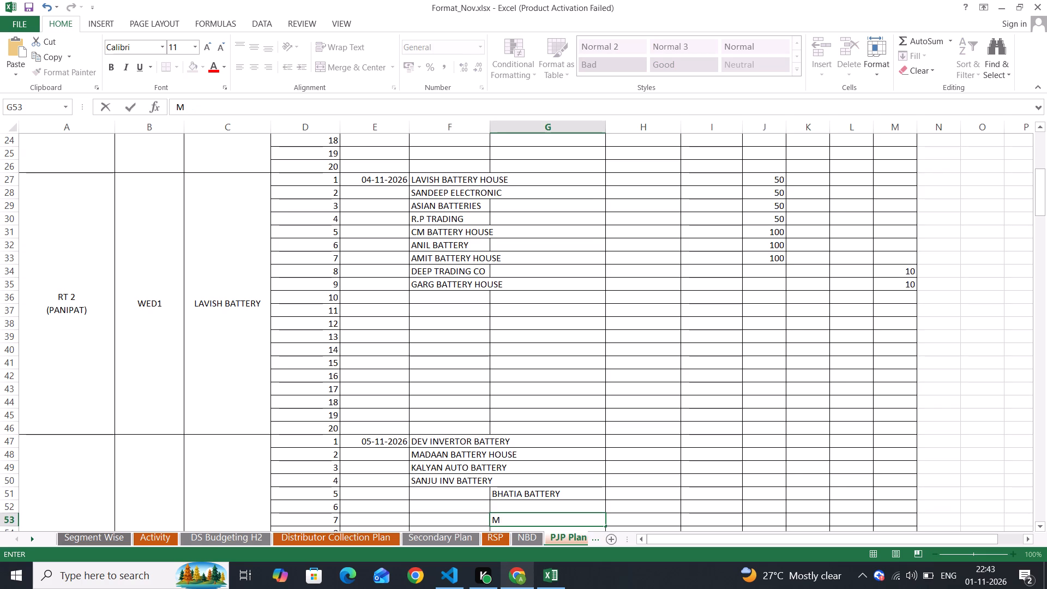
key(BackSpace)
Enter METRO ELECTRONIC as the dealer name for serial 6 of the RT 3 block, cell G52.
click(534, 506)
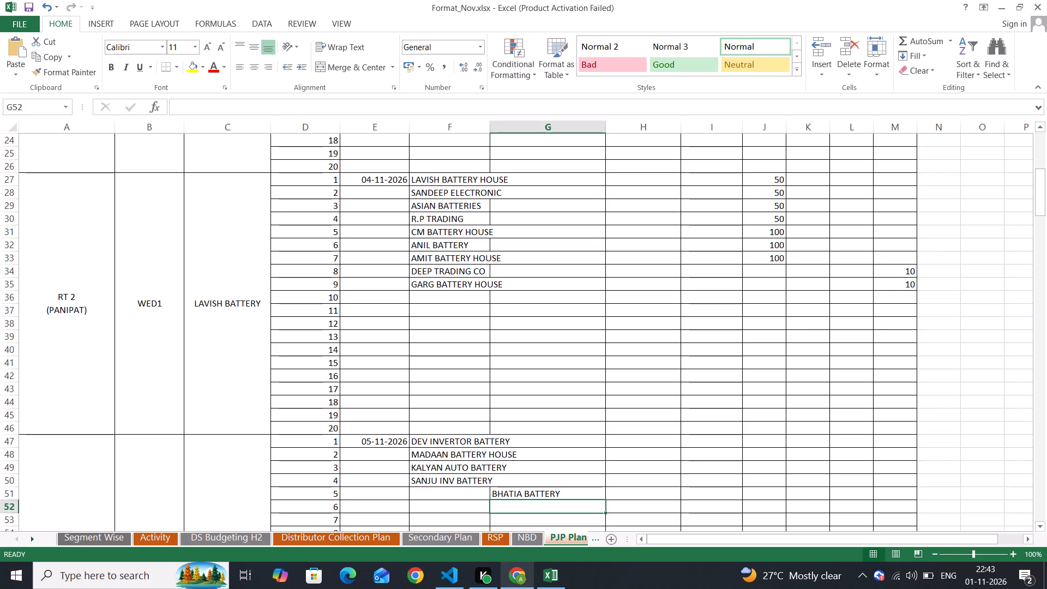
text(METRO)
key(space)
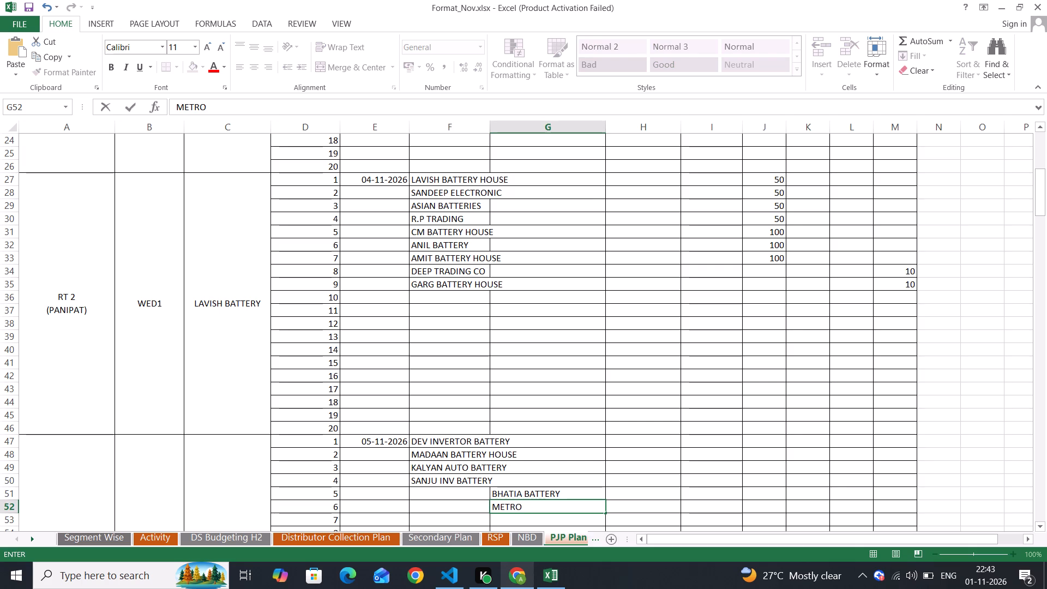
text(E)
key(l)
text(EC)
text(TRONIC)
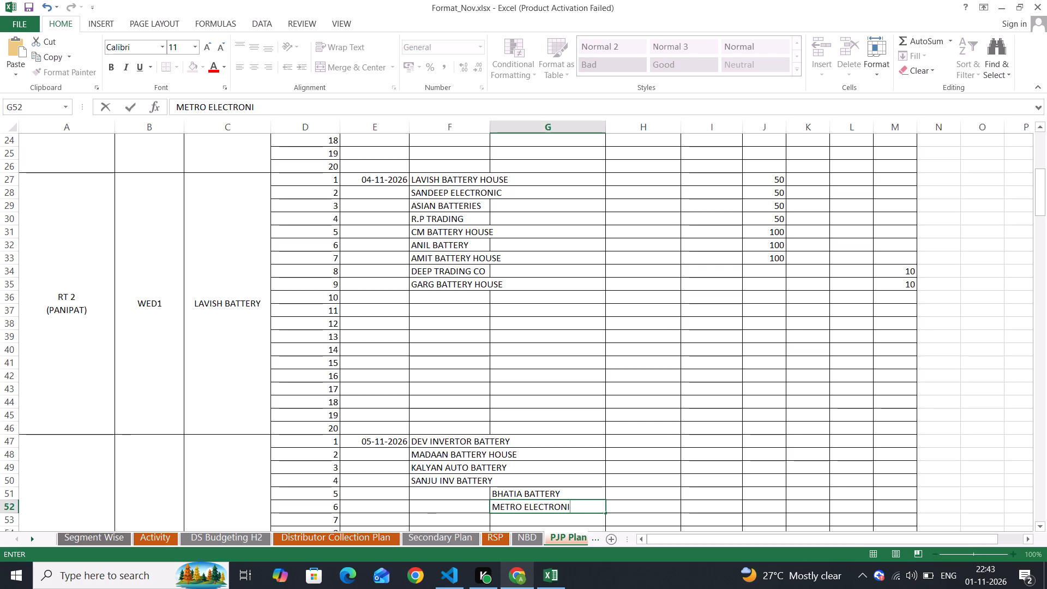
key(Return)
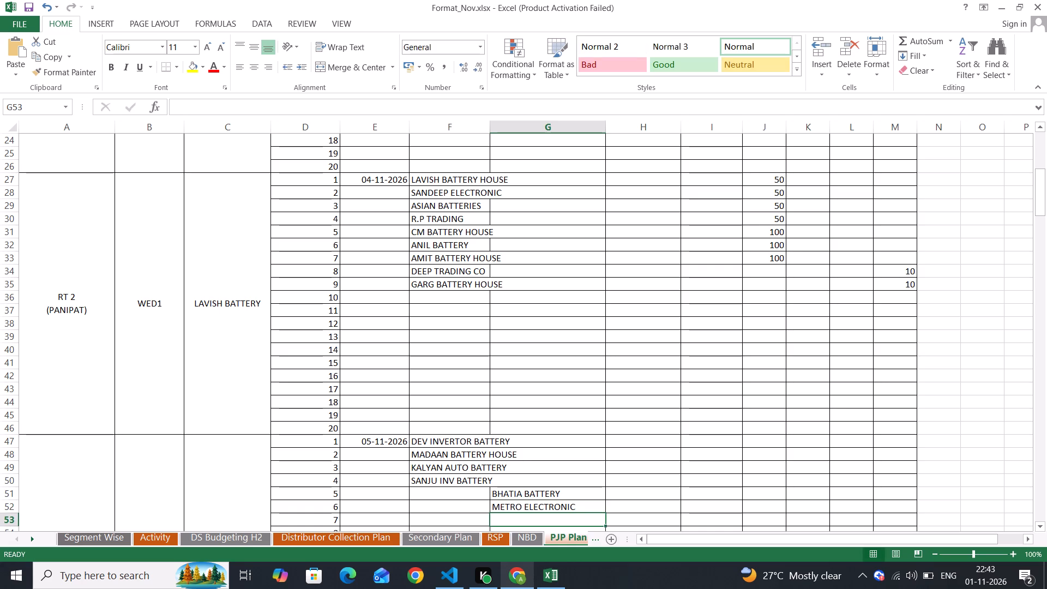
Enter R.K SOLAR as the distributor name for serial 7 of the RT 3 block, cell F53.
click(483, 524)
key(r)
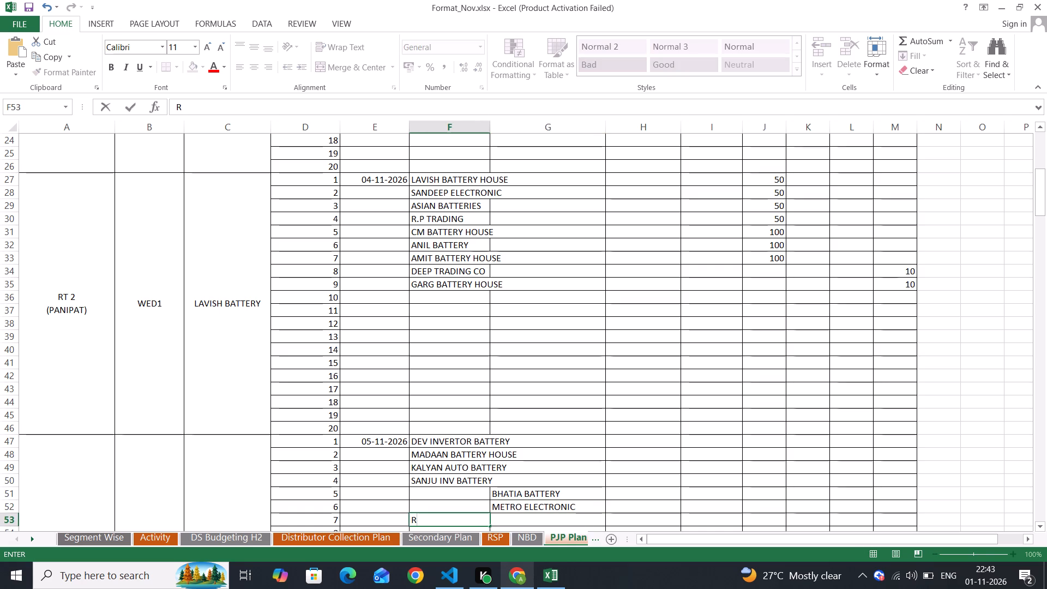
text(.L)
key(BackSpace)
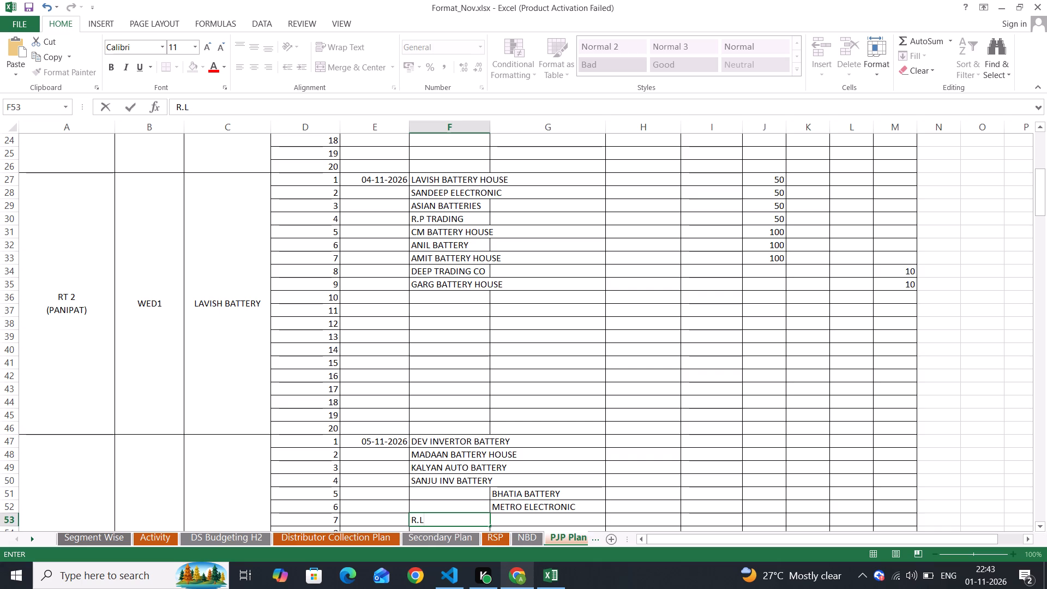
key(k)
key(space)
text(SOLAR)
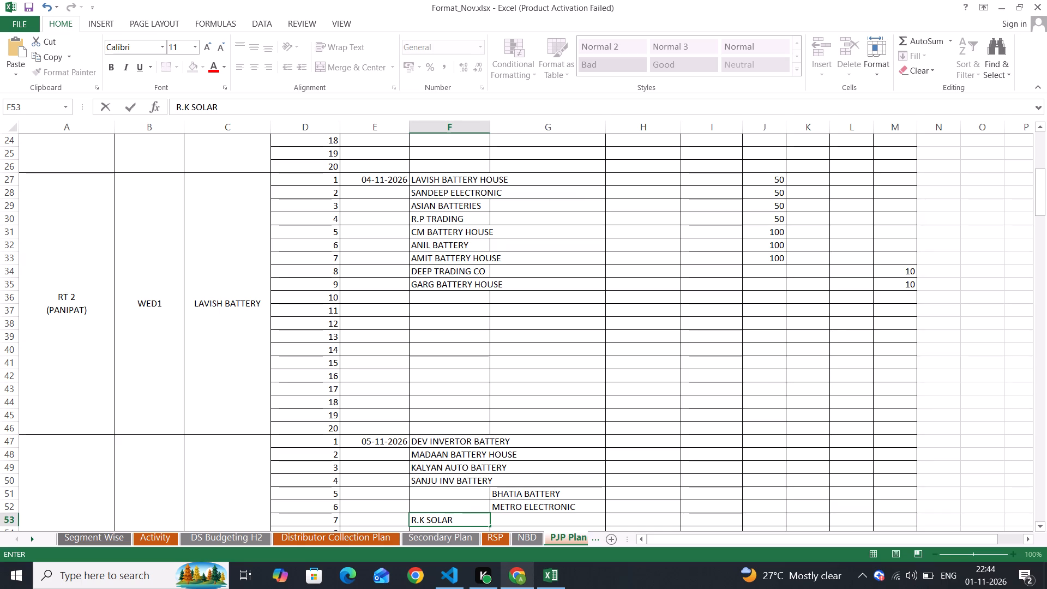
key(Return)
Enter RATHI SOLAR as the dealer name for serial 8 of the RT 3 block, cell G54.
click(513, 525)
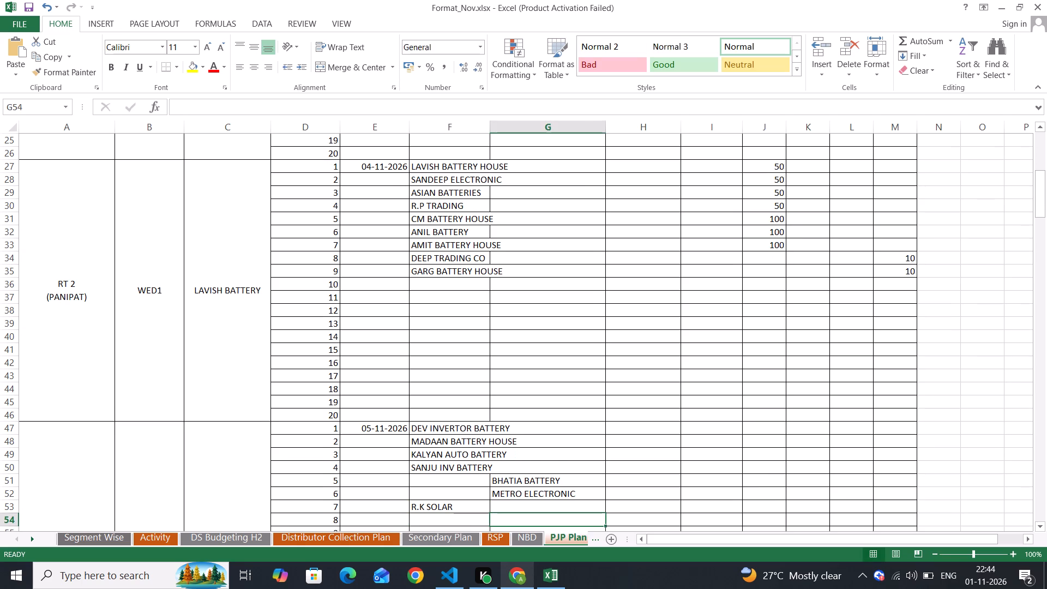
text(RATHI)
key(space)
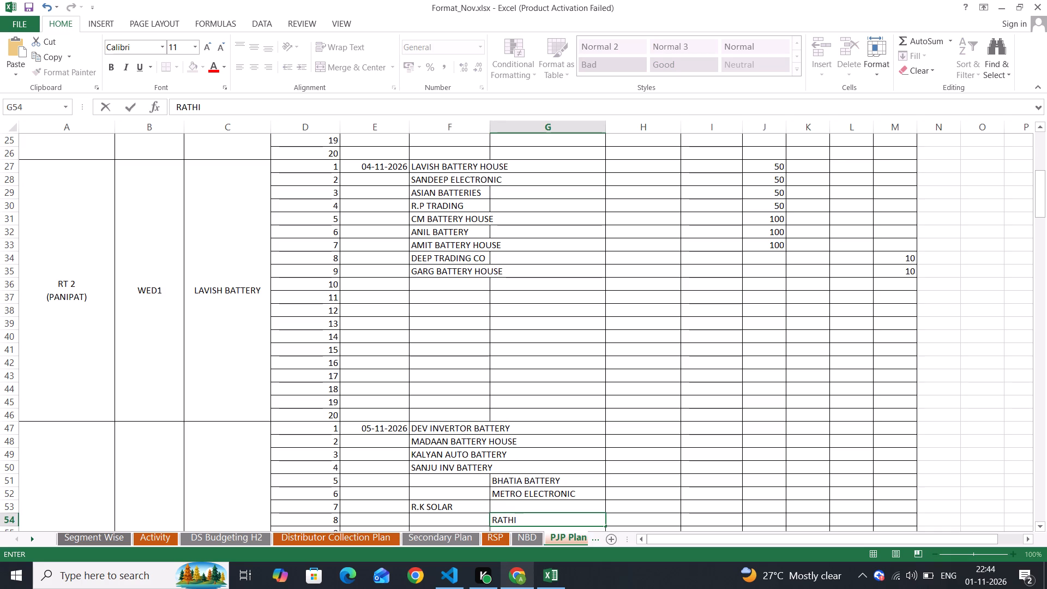
key(s)
text(OL)
text(AR)
key(Return)
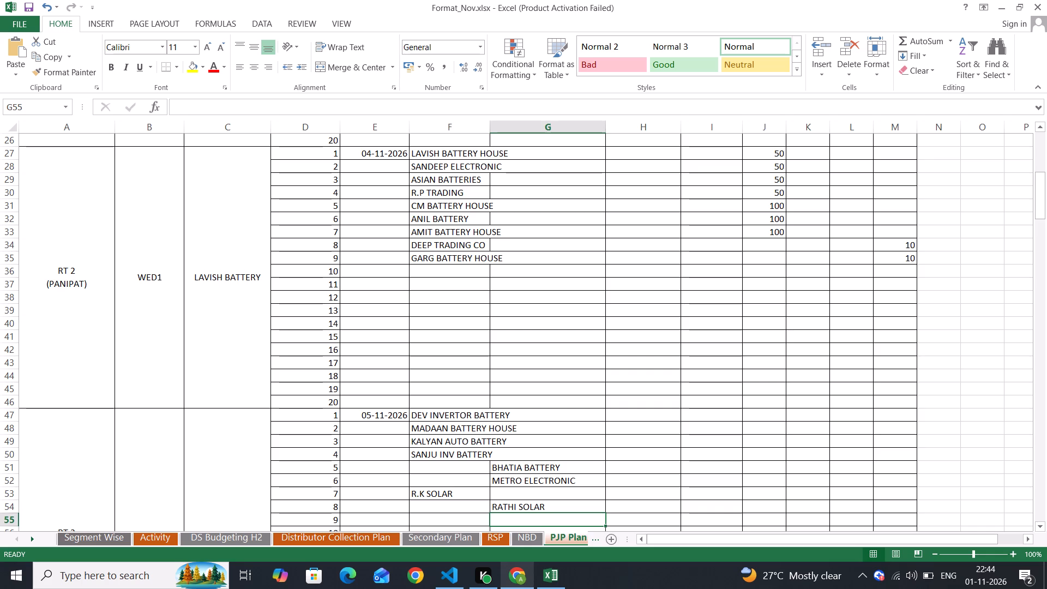
Enter RKD SOLAR as the distributor name for serial 9 of the RT 3 block, cell F55.
click(475, 524)
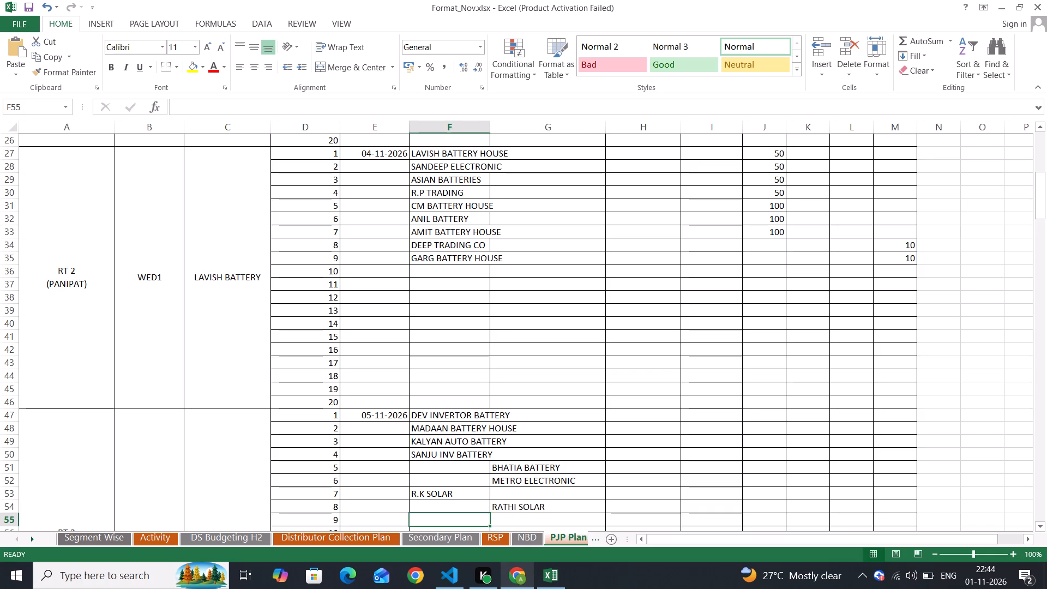
text(RKD)
key(space)
text(S)
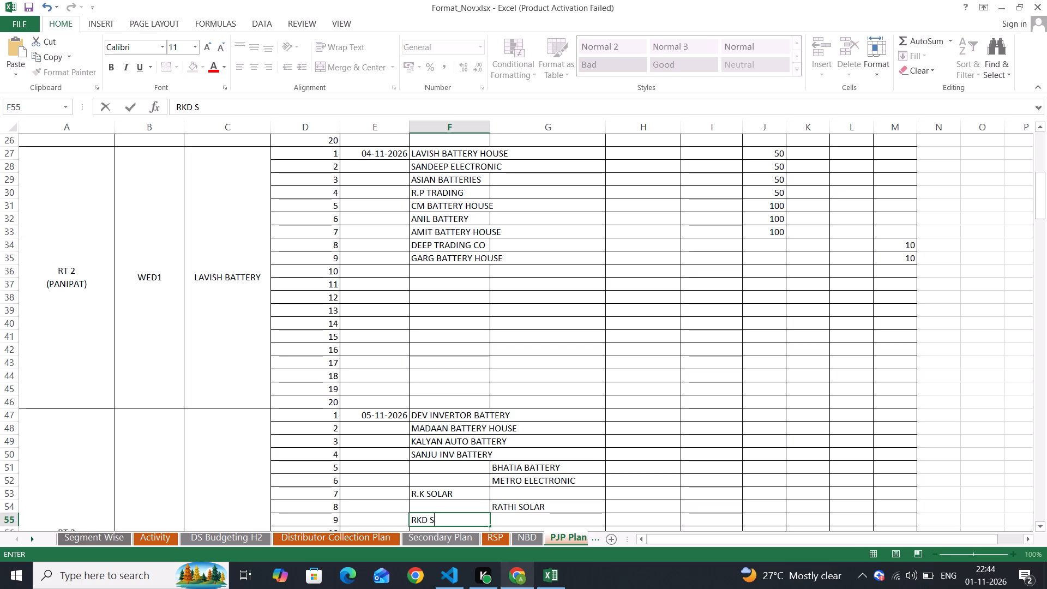
text(OLAR)
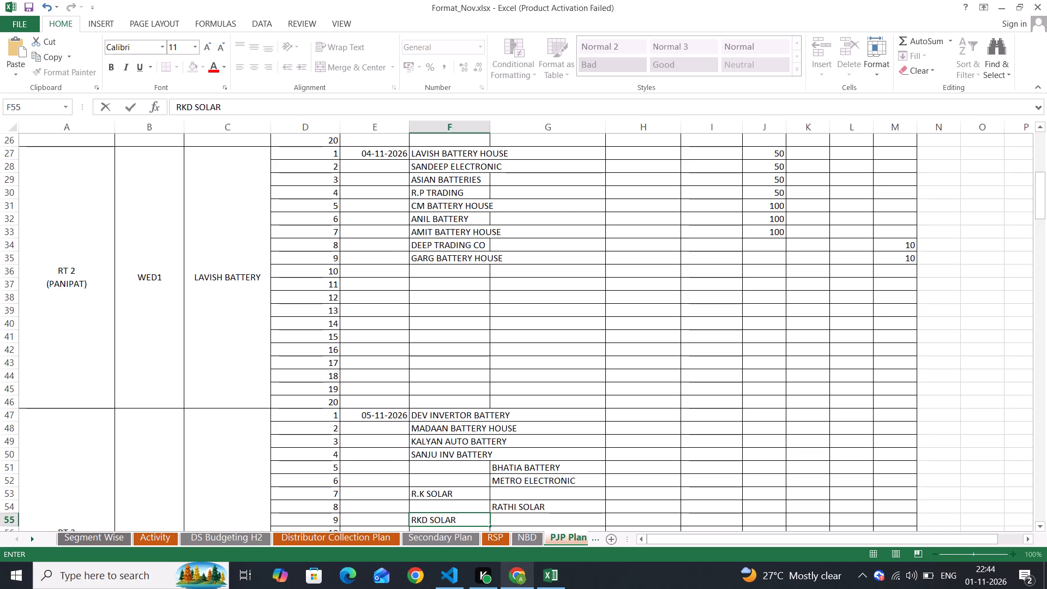
key(Return)
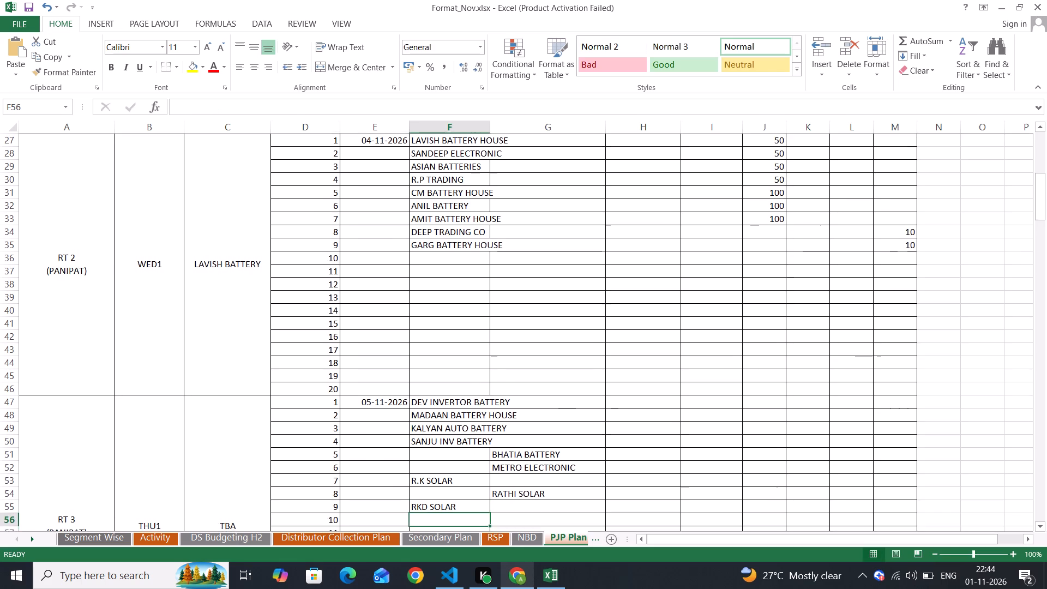
Check the potential column headings and the figures of the RT 1 and RT 2 blocks against the RT 3 rows.
key(Return)
key(Return)
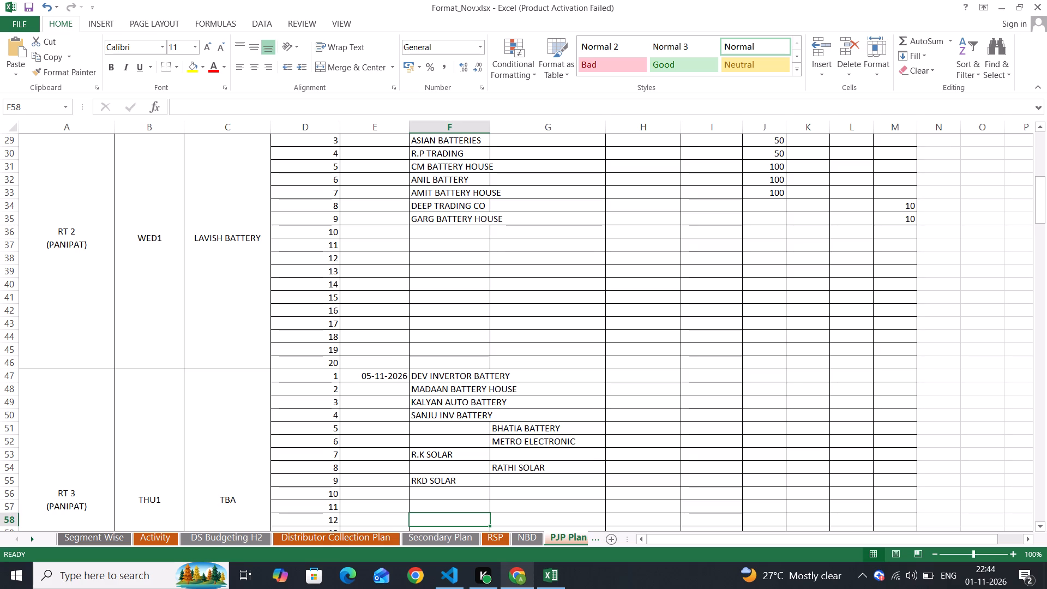
key(Up)
key(Up)
key(Up)
key(Up)
key(Up)
key(Up)
key(Up)
key(Up)
key(Up)
key(Up)
key(Up)
key(Up)
key(Up)
key(Up)
key(Up)
key(Up)
key(Up)
key(Up)
key(Up)
key(Up)
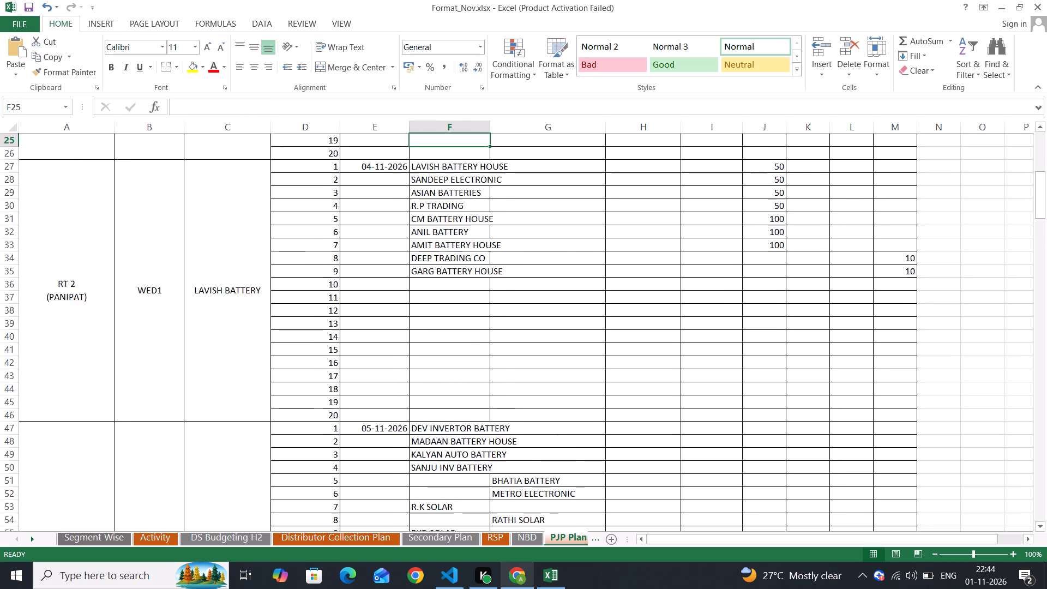
key(Right)
key(Right)
key(Right)
key(Right)
key(Right)
key(Right)
key(Right)
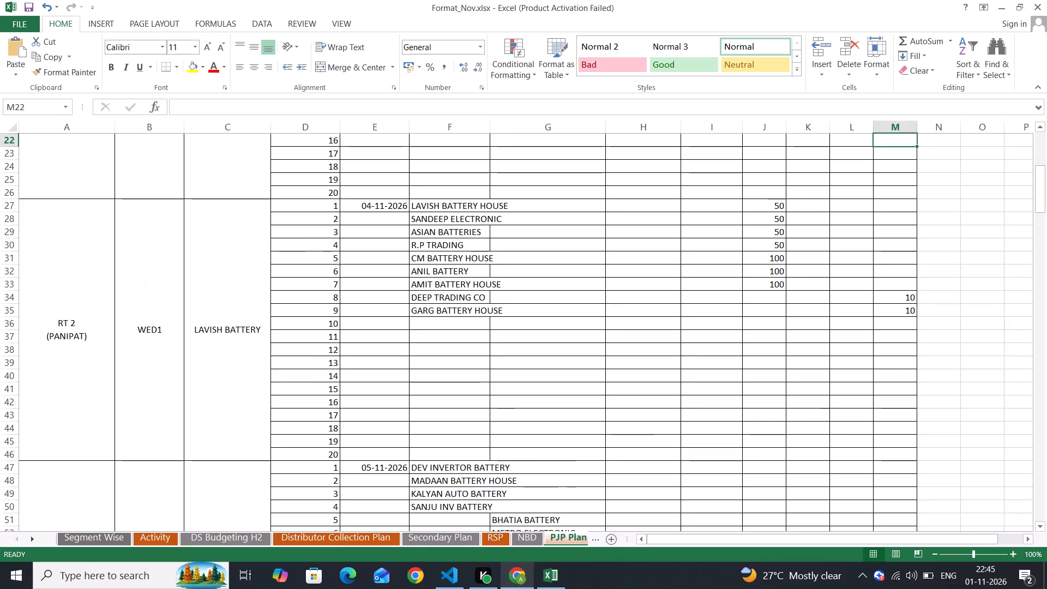
key(Left)
key(Left)
key(Left)
key(Up)
key(Up)
key(Up)
key(Up)
key(Up)
key(Up)
key(Up)
key(Up)
key(Up)
key(Up)
key(Up)
key(Up)
key(Up)
key(Up)
key(Up)
key(Up)
key(Up)
key(Up)
key(Up)
key(Up)
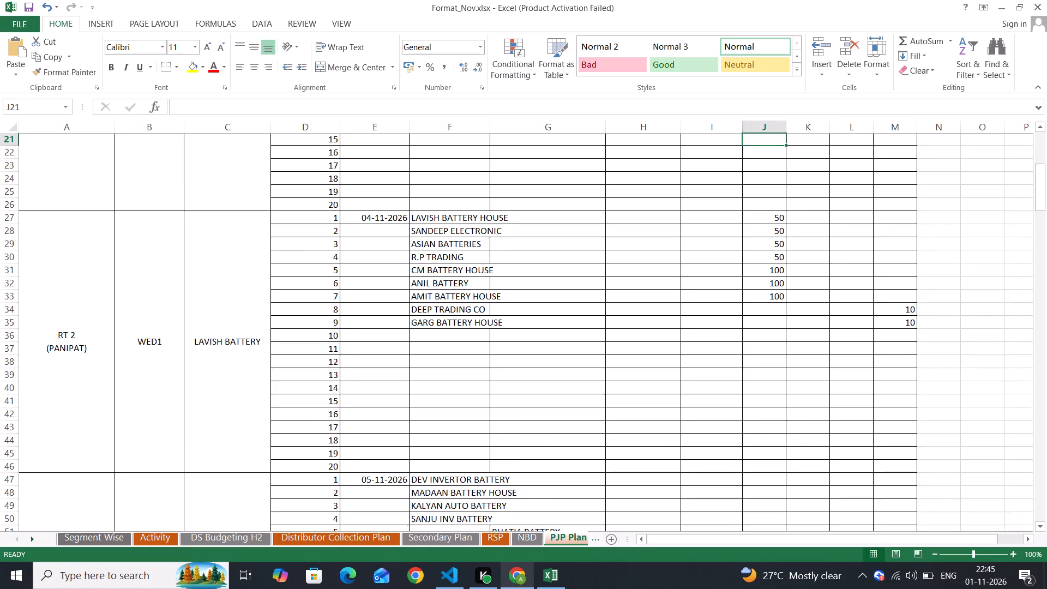
key(Down)
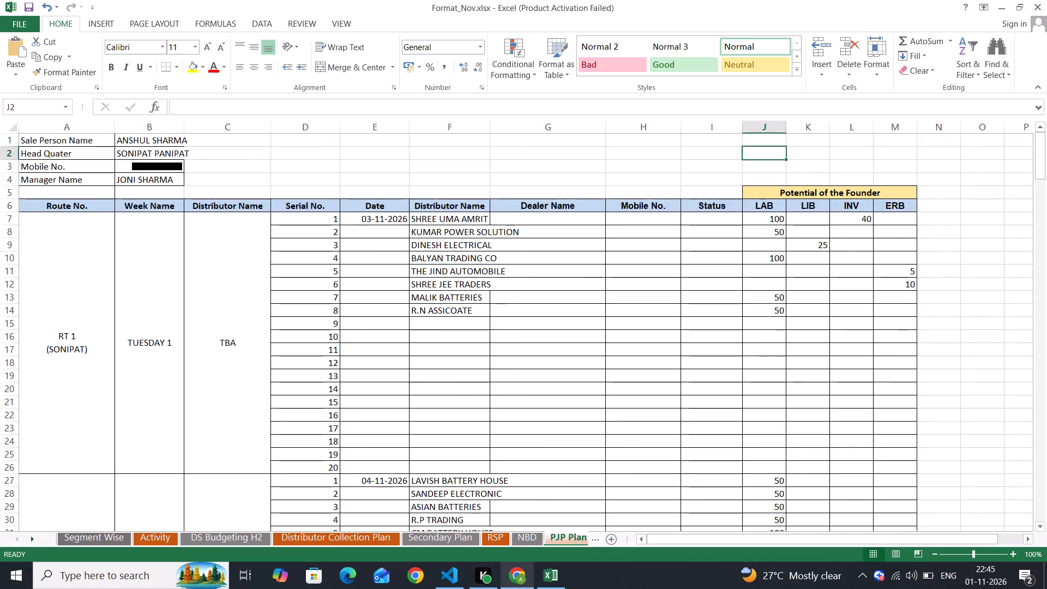
key(Down)
key(Down)
key(Down)
key(Down)
key(Down)
key(Down)
key(Down)
key(Down)
key(Down)
key(Down)
key(Down)
key(Down)
key(Down)
key(Down)
key(Down)
key(Down)
key(Down)
key(Down)
key(Down)
key(Down)
key(Down)
key(Down)
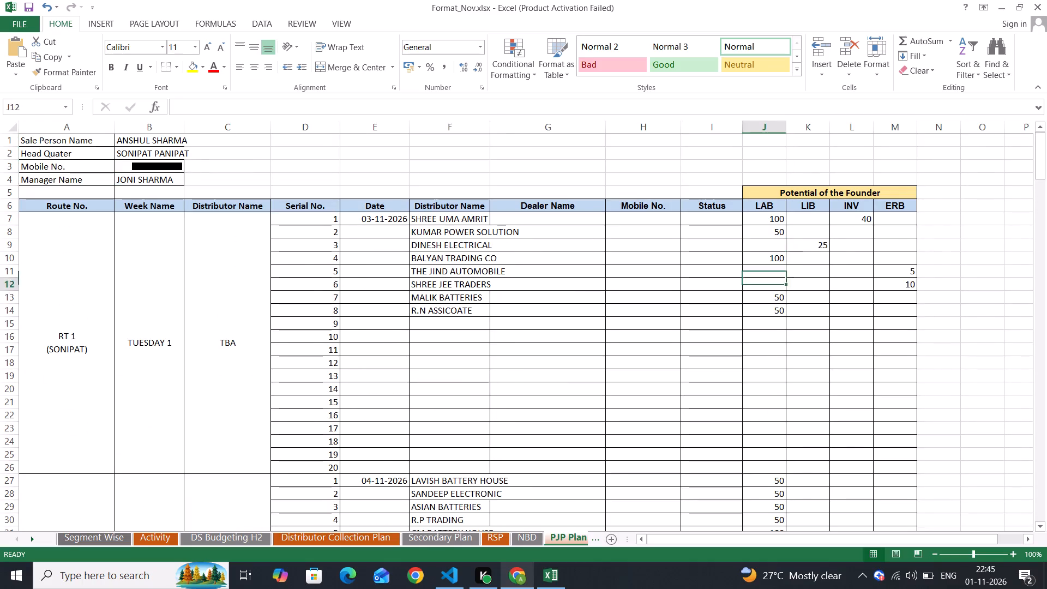
key(Down)
key(Down)
key(Down)
key(Down)
key(Down)
key(Down)
key(Down)
key(Down)
key(Down)
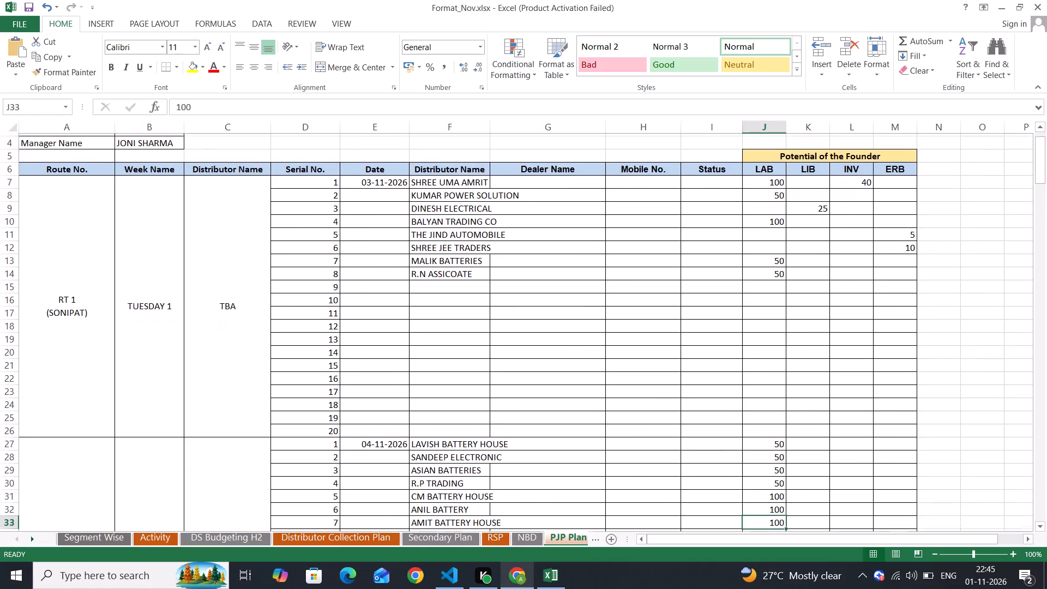
key(Down)
key(Down)
key(Down)
key(Down)
key(Down)
key(Down)
key(Down)
key(Down)
key(Down)
key(Down)
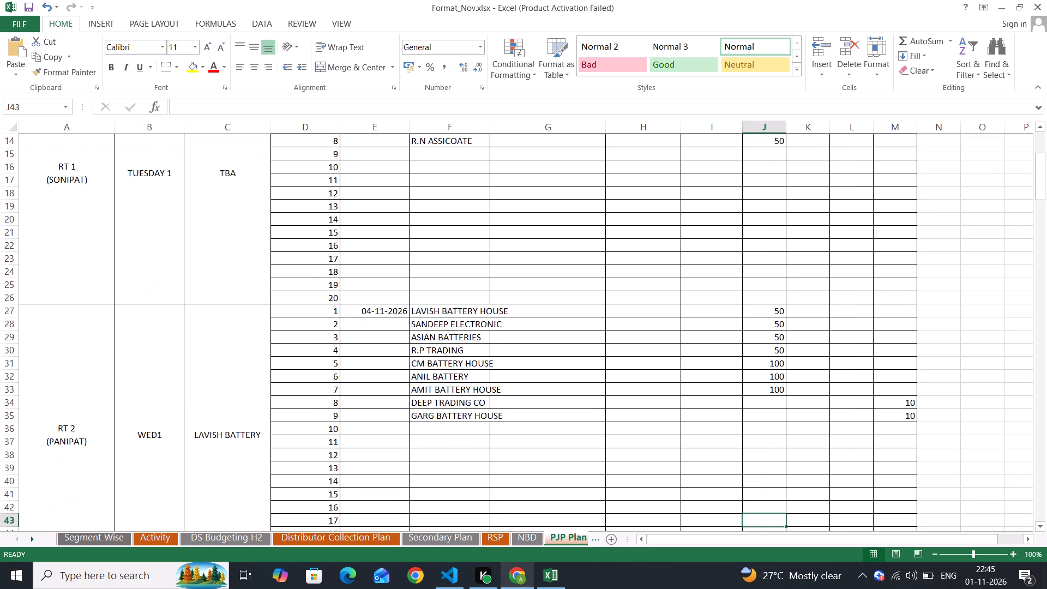
key(Down)
key(Down)
key(Down)
key(Down)
key(Down)
key(Down)
key(Down)
key(Down)
key(Down)
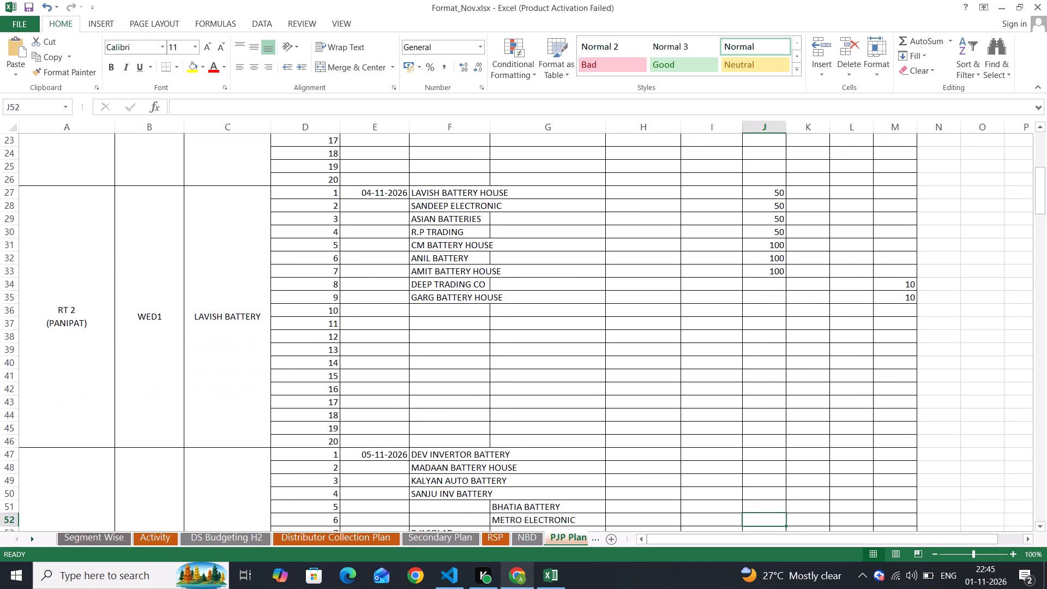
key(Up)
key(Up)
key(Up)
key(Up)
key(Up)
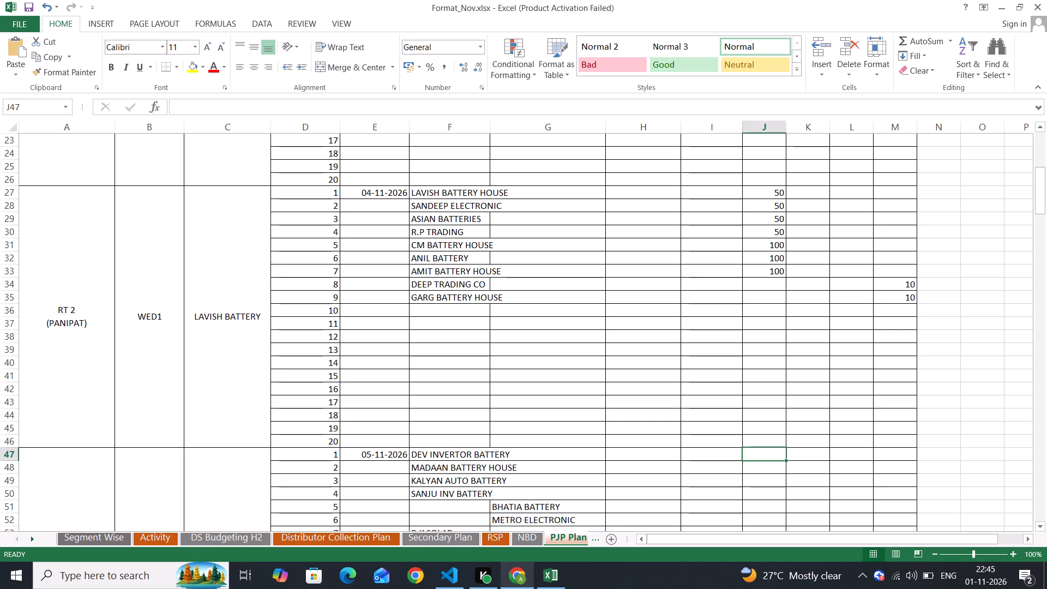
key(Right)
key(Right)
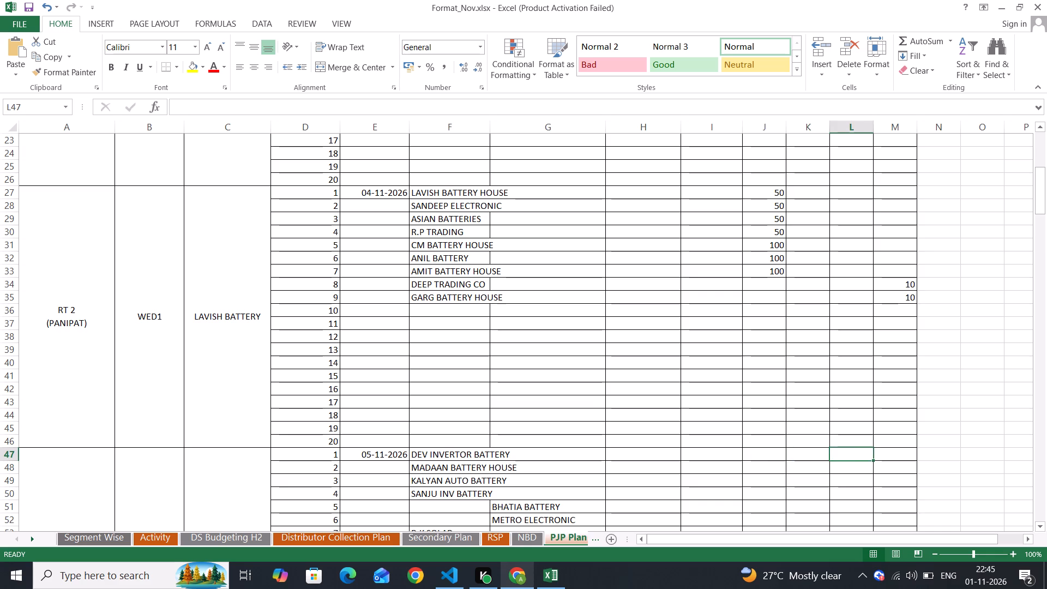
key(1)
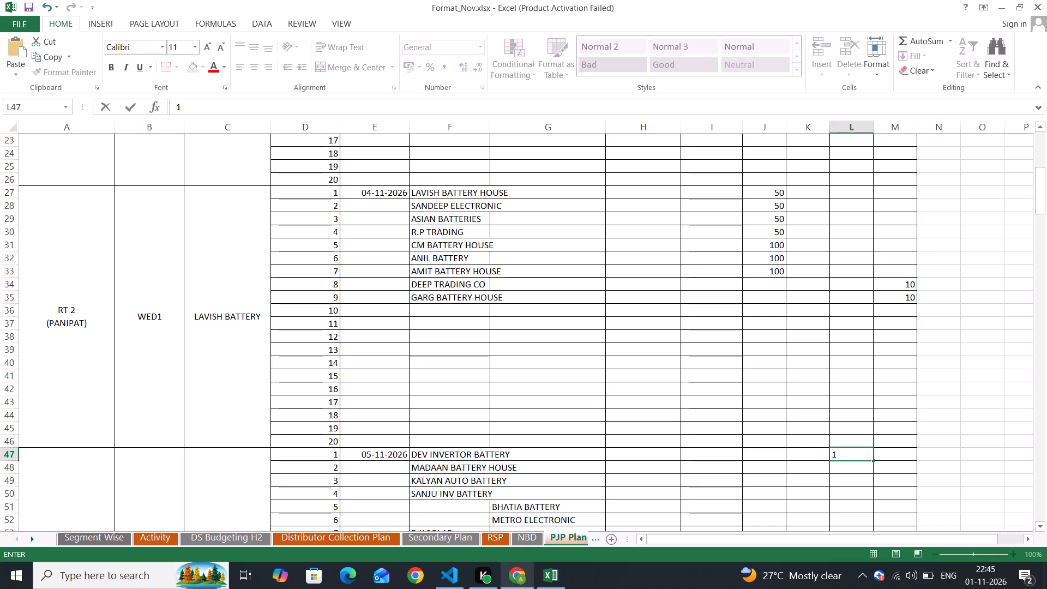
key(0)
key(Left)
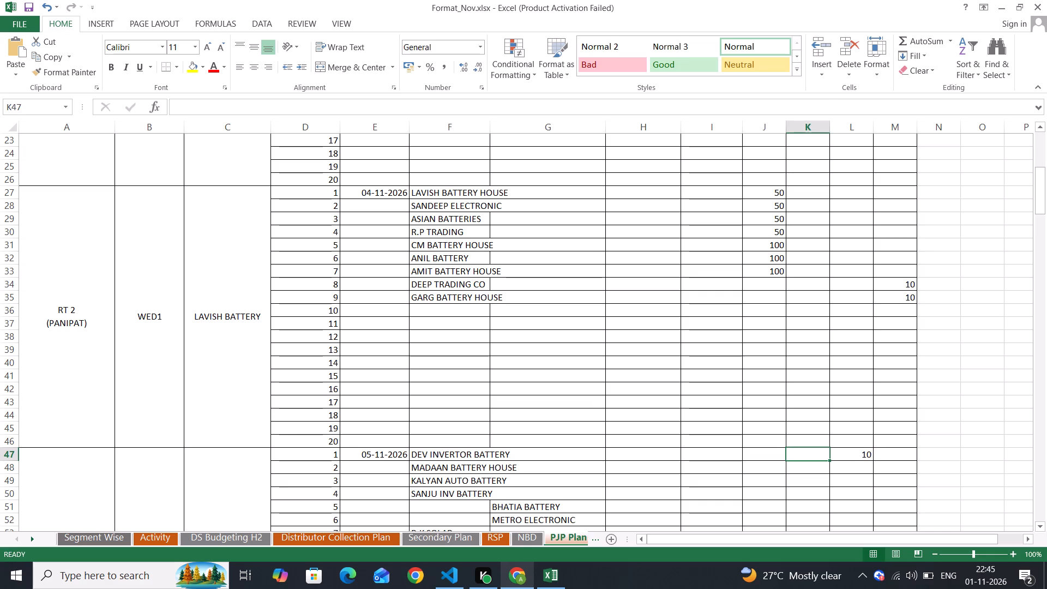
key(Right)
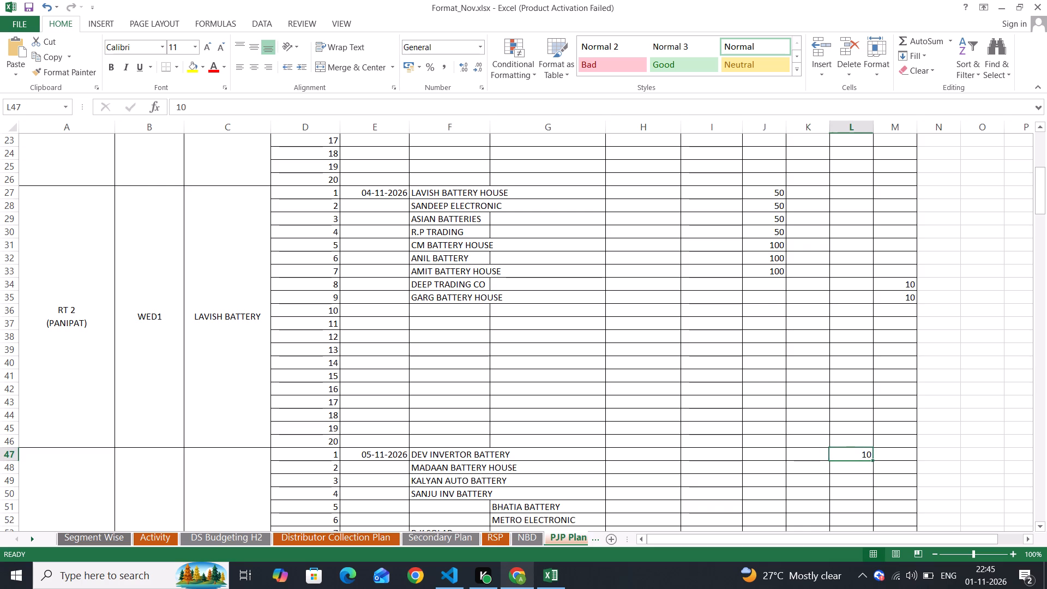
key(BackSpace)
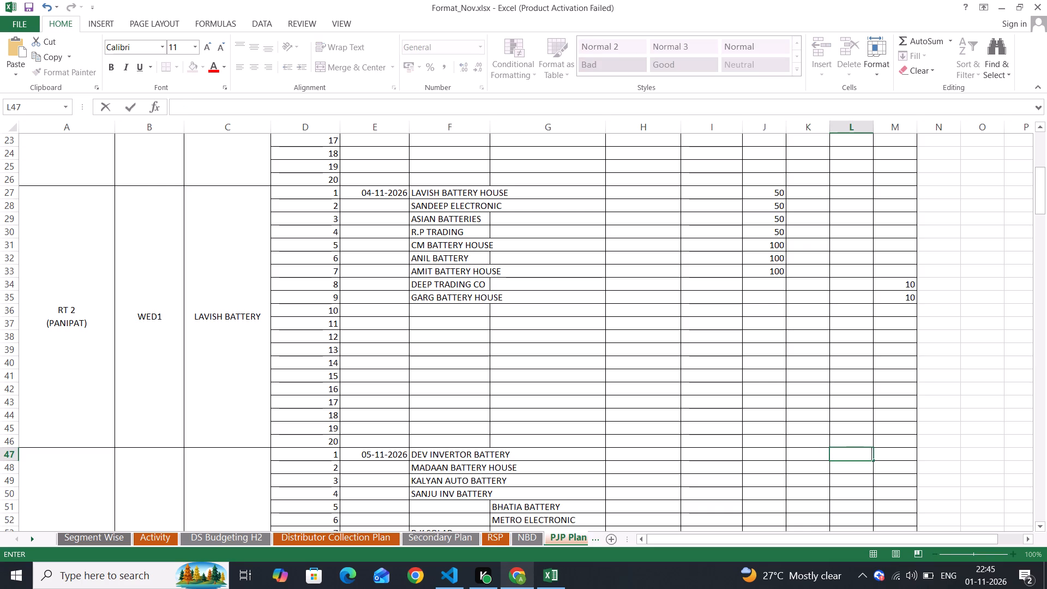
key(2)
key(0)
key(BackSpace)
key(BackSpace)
Enter 20 as the potential figure in cell L46, on the serial 20 row of the RT 2 block.
key(Up)
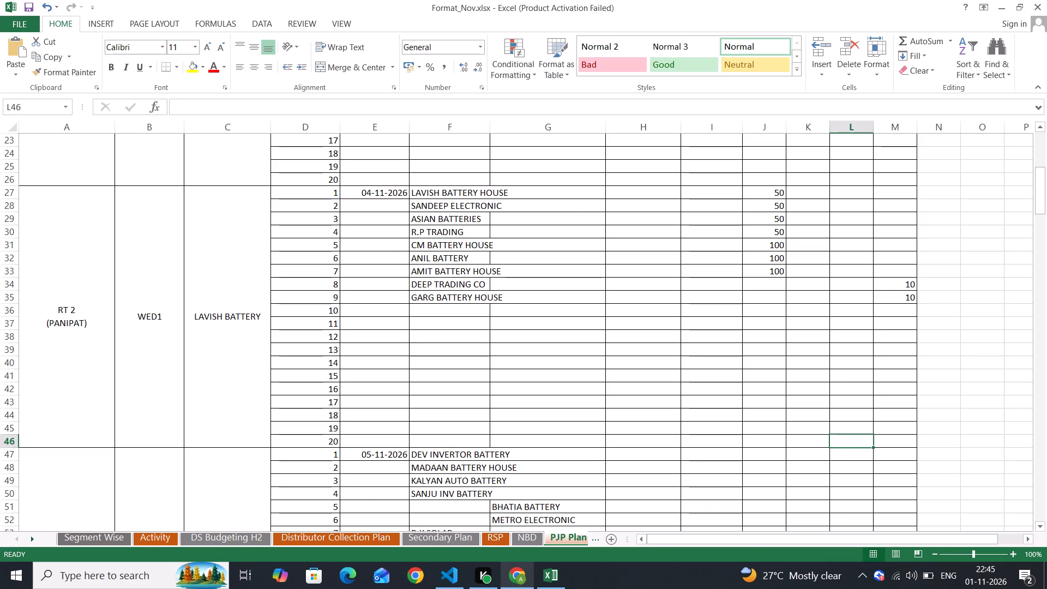
key(2)
key(0)
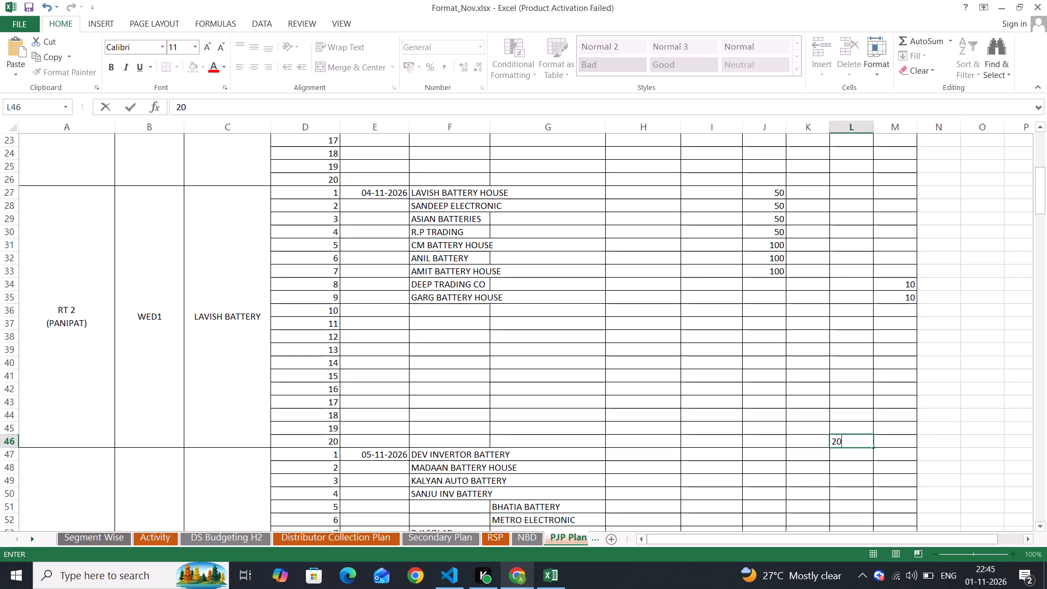
key(Left)
Enter a potential of 50 each for DEV INVERTOR BATTERY, MADAAN BATTERY HOUSE and KALYAN AUTO BATTERY in cells J47 to J49.
key(Left)
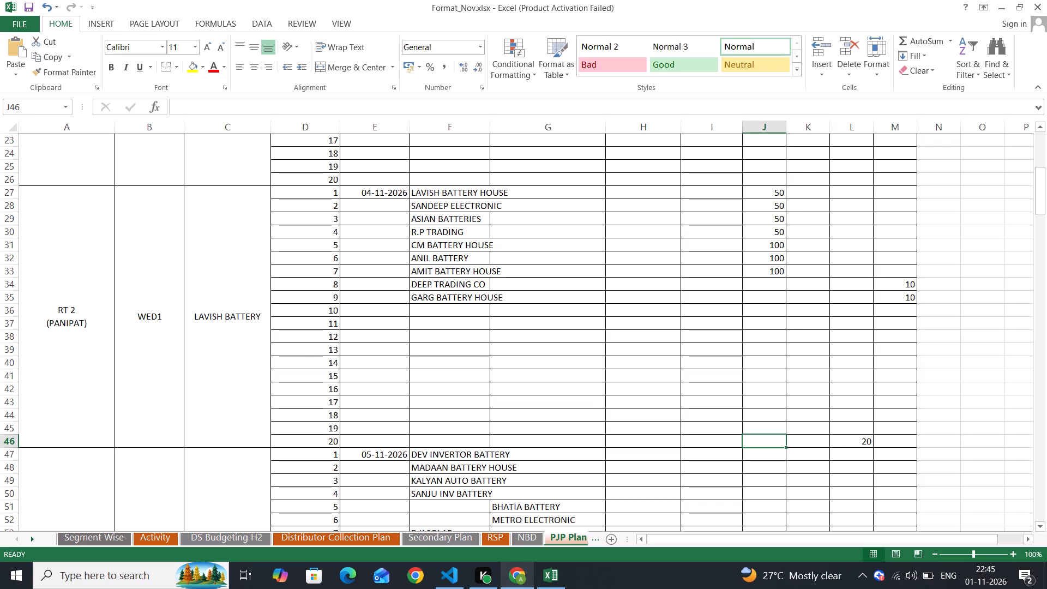
key(Down)
text(50)
key(Down)
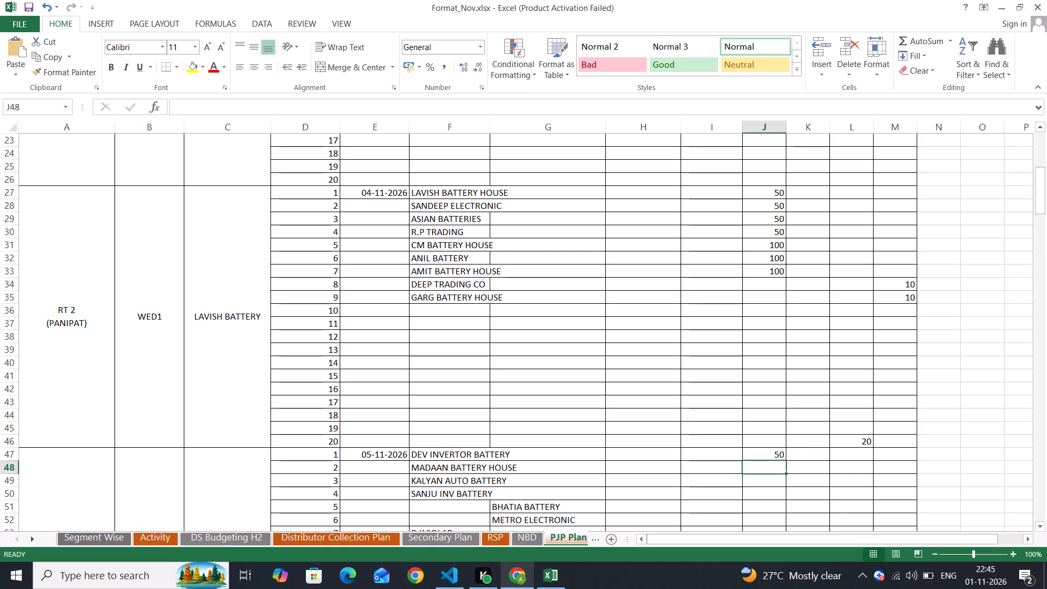
text(50)
key(Down)
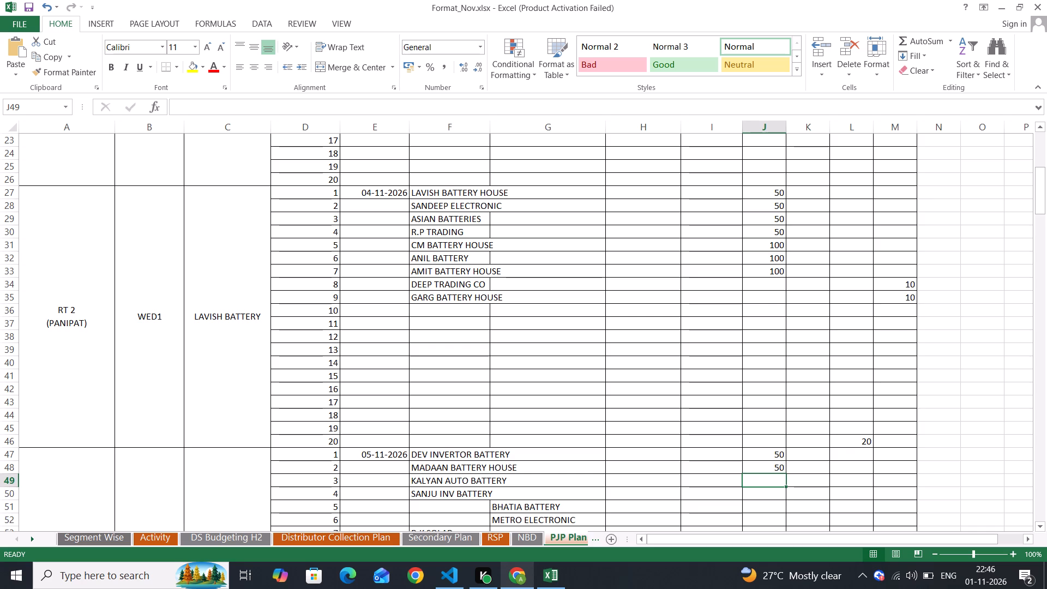
key(5)
key(0)
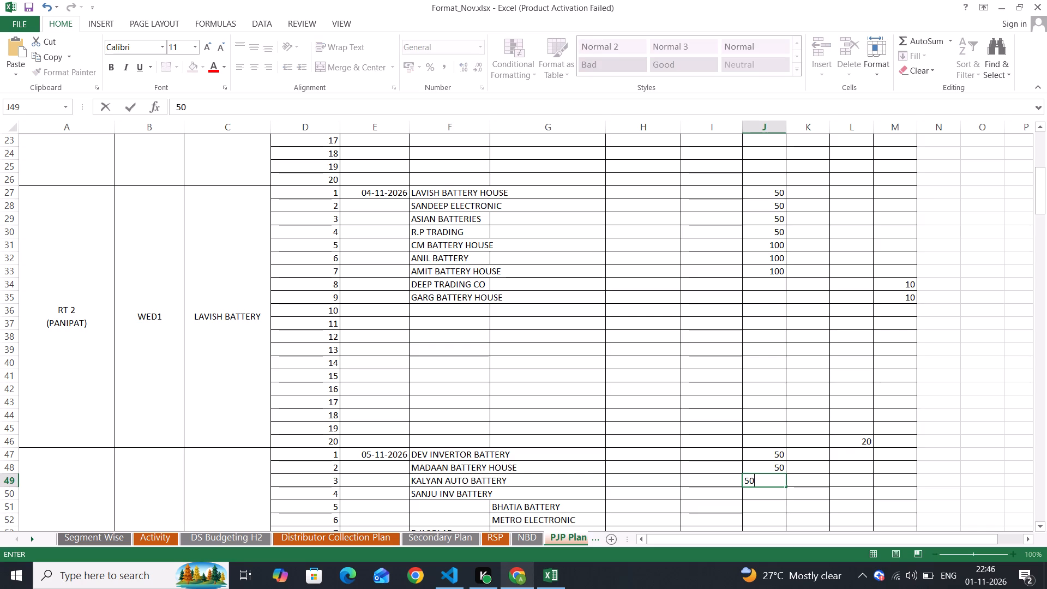
key(Right)
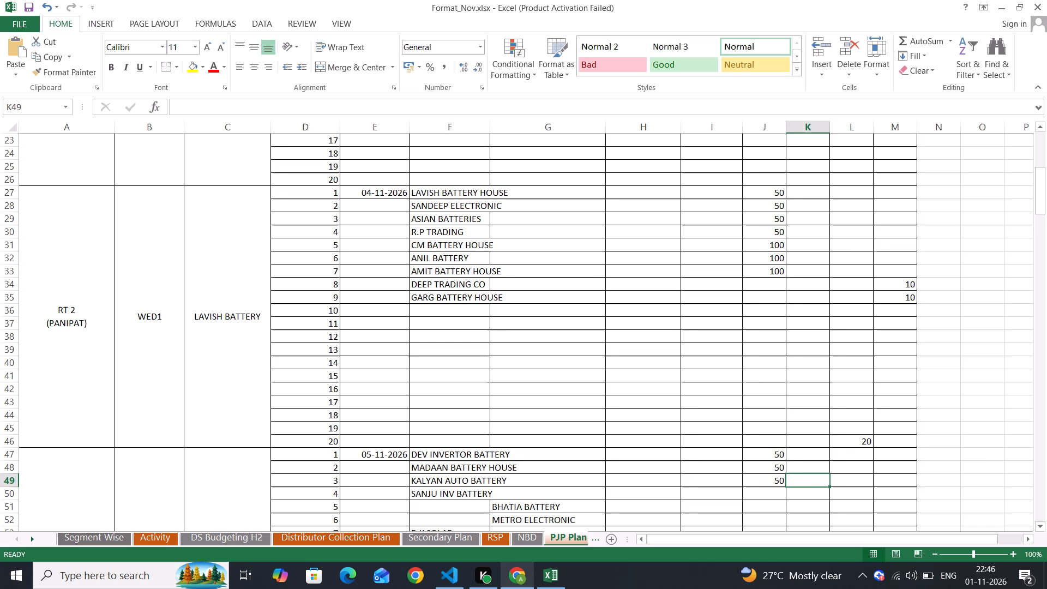
Enter a potential of 40 for KALYAN AUTO BATTERY in cell L49.
key(Right)
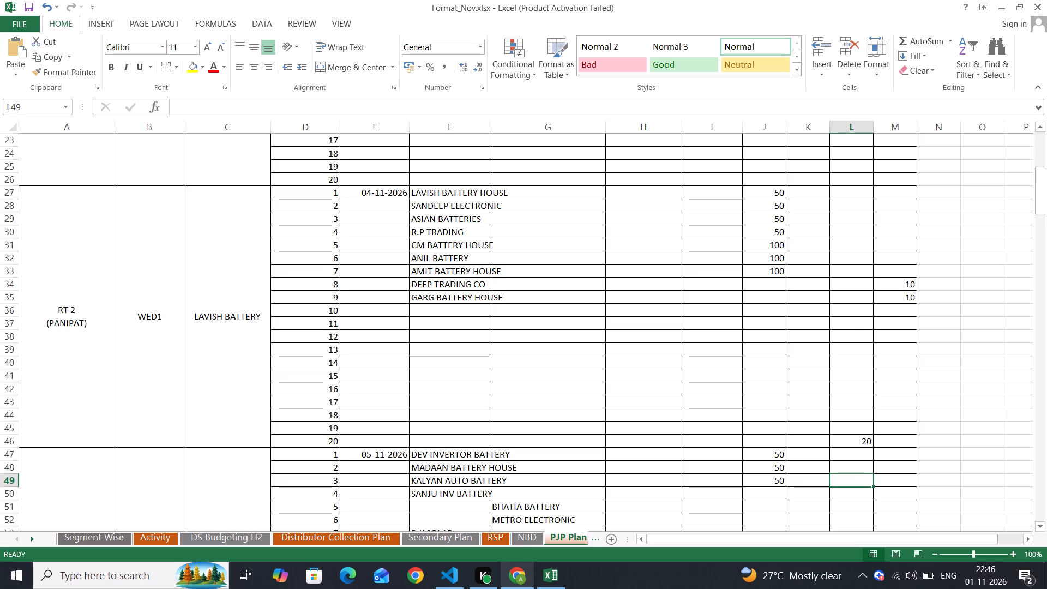
key(4)
key(0)
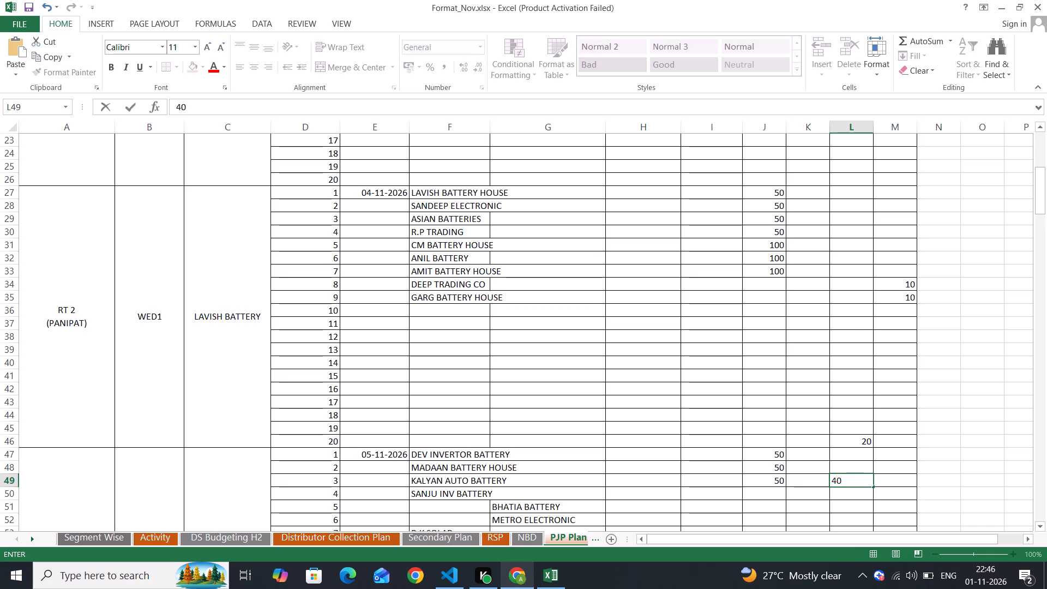
key(Right)
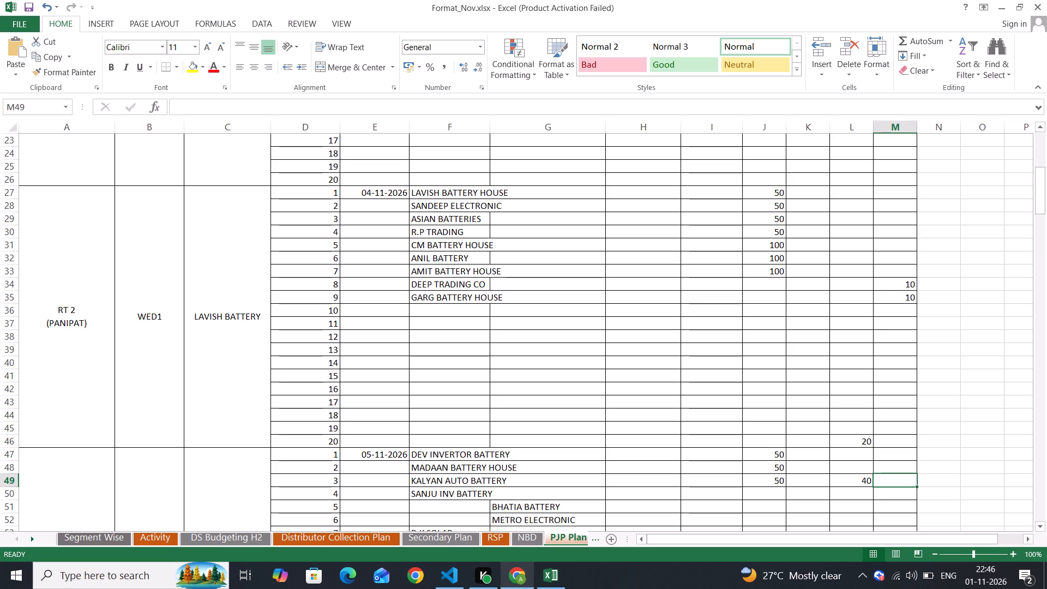
Enter a potential of 10 for SANJU INV BATTERY in cell J50.
key(Up)
key(Down)
key(Down)
key(Down)
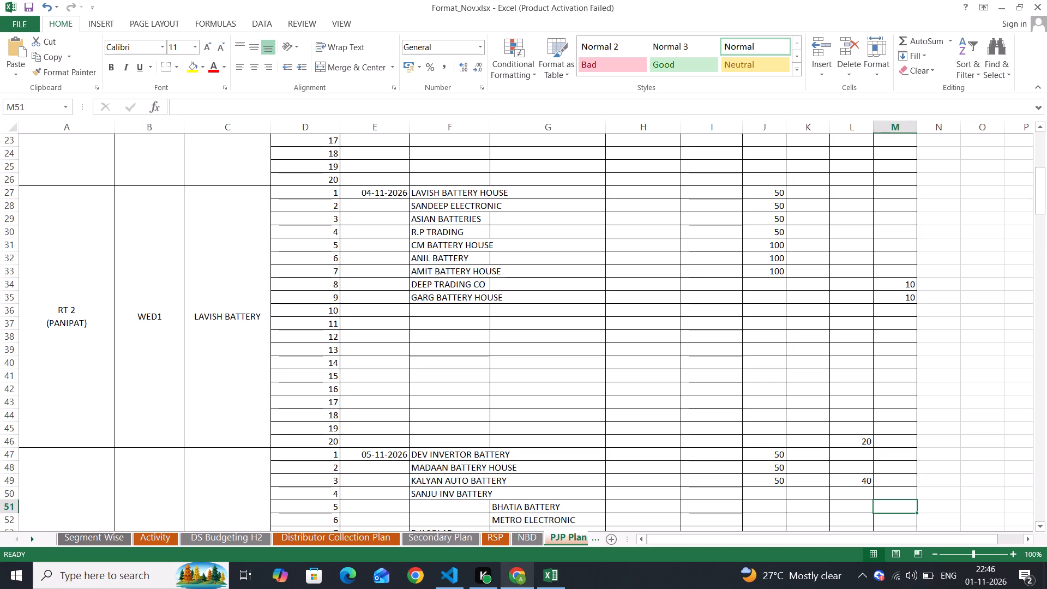
key(Left)
key(Left)
key(Left)
key(Up)
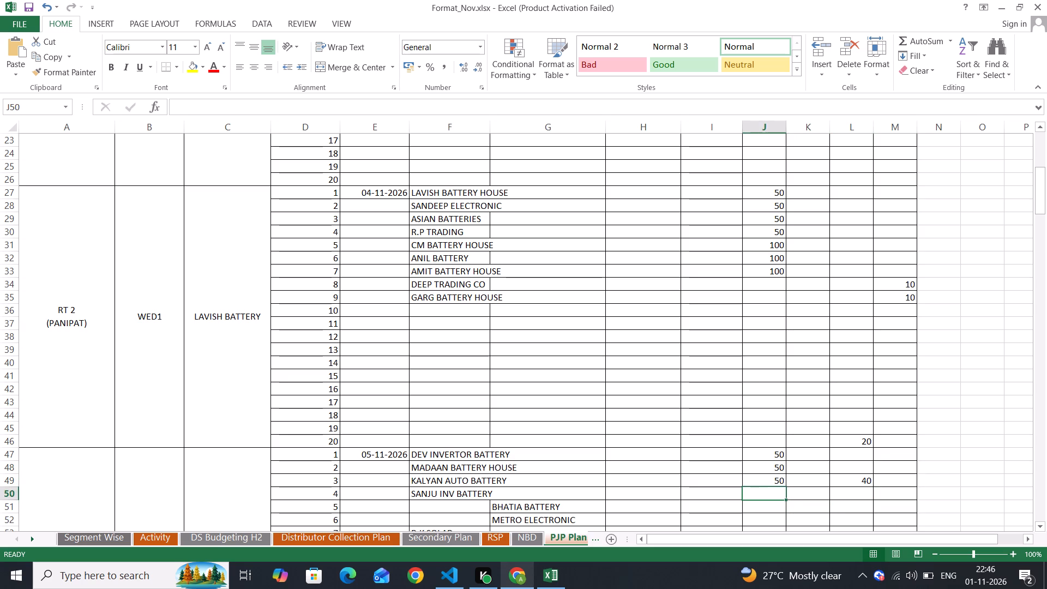
key(1)
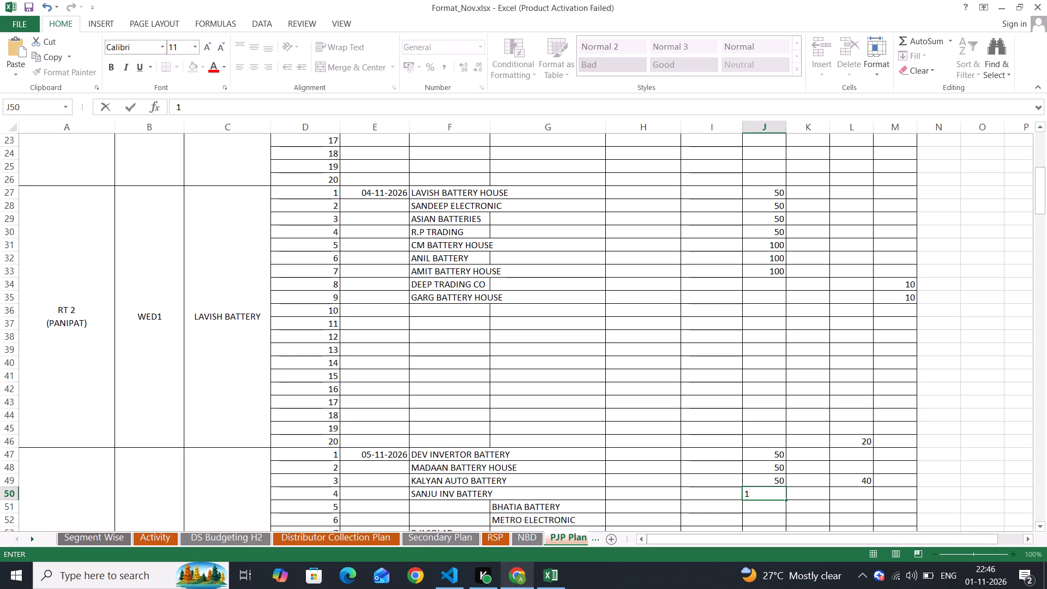
key(0)
key(Down)
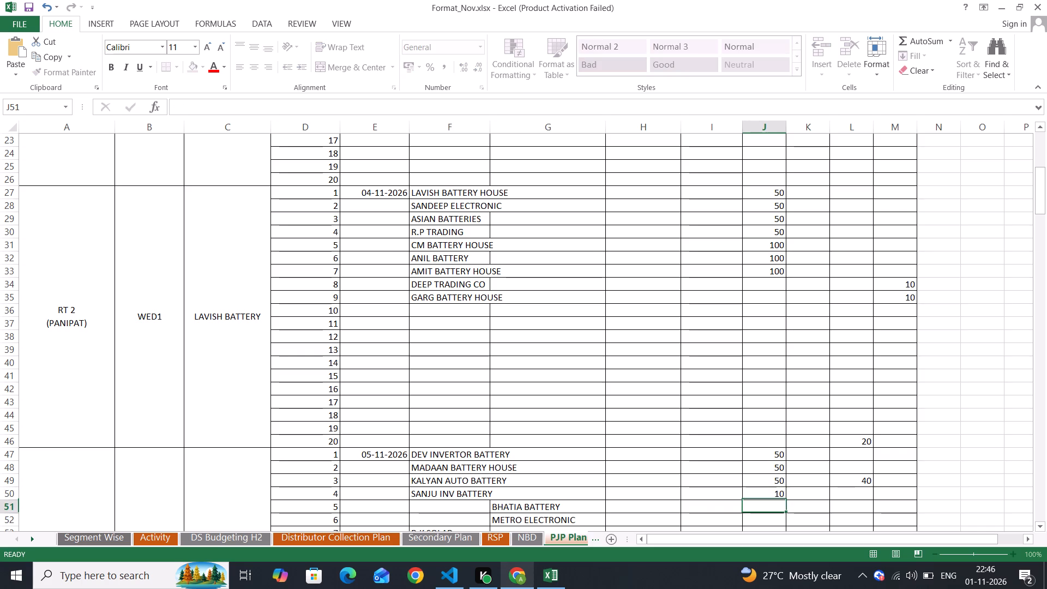
Enter a potential of 6 for the dealer BHATIA BATTERY in cell J51.
key(1)
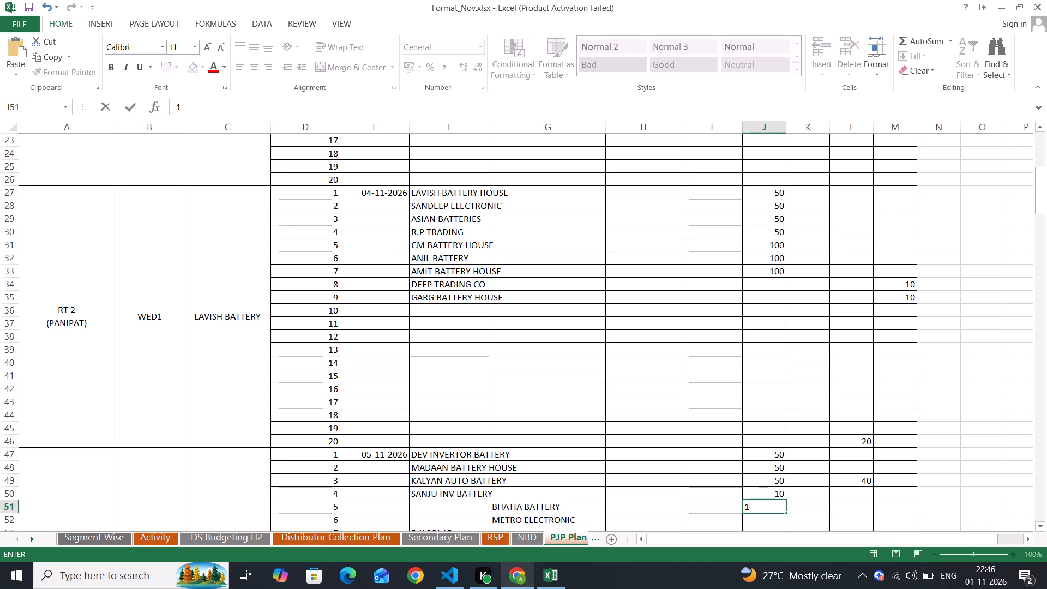
key(BackSpace)
key(6)
key(Right)
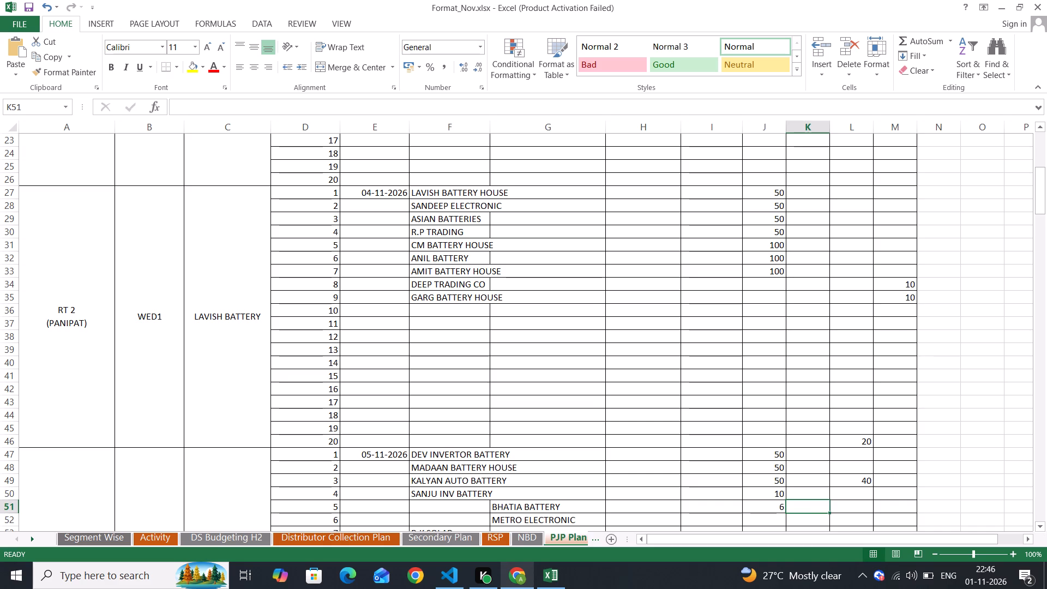
Enter a potential of 6 for R.K SOLAR in cell J53, leaving the METRO ELECTRONIC row blank.
key(Right)
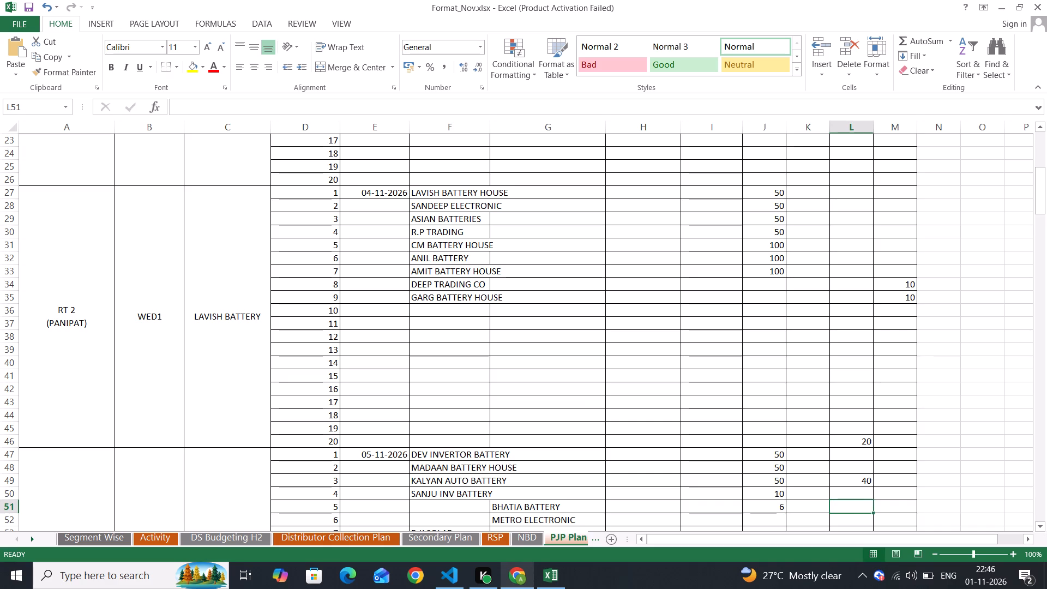
key(Down)
key(Down)
key(Down)
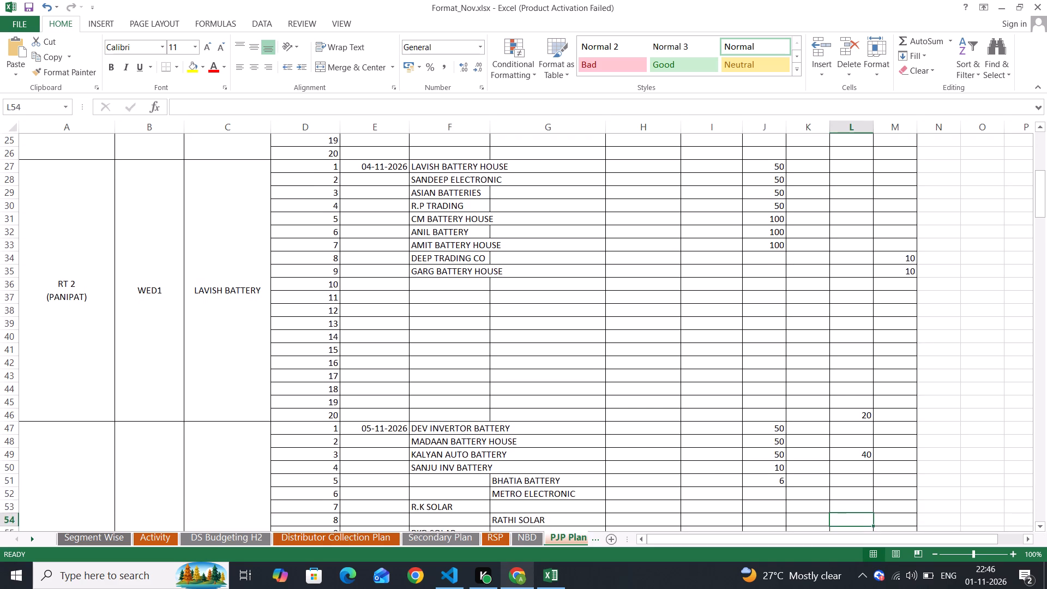
key(Up)
key(Up)
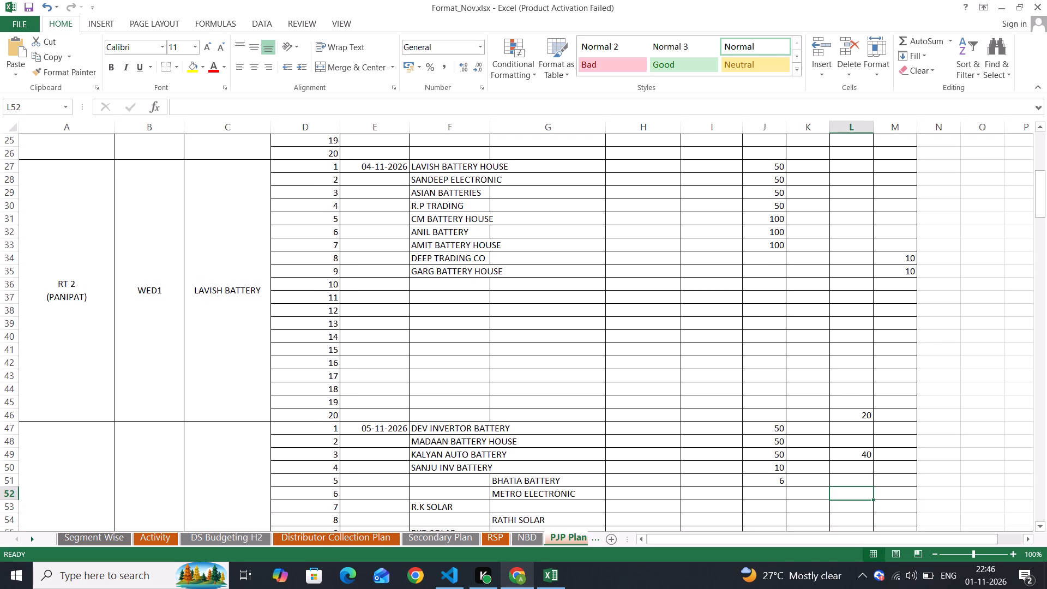
key(Left)
key(Left)
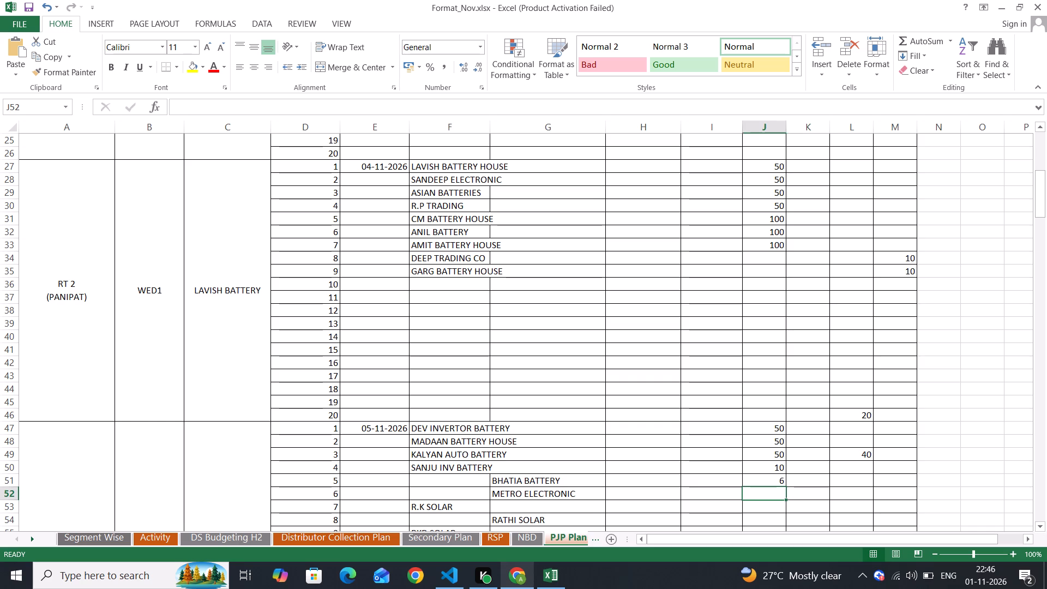
key(Right)
key(Right)
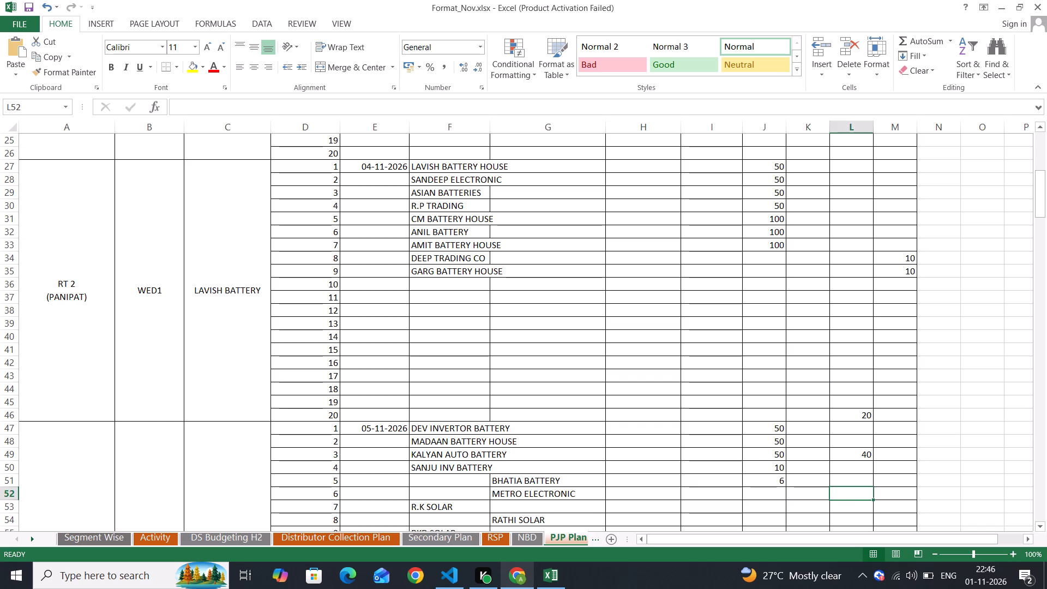
key(Down)
key(Down)
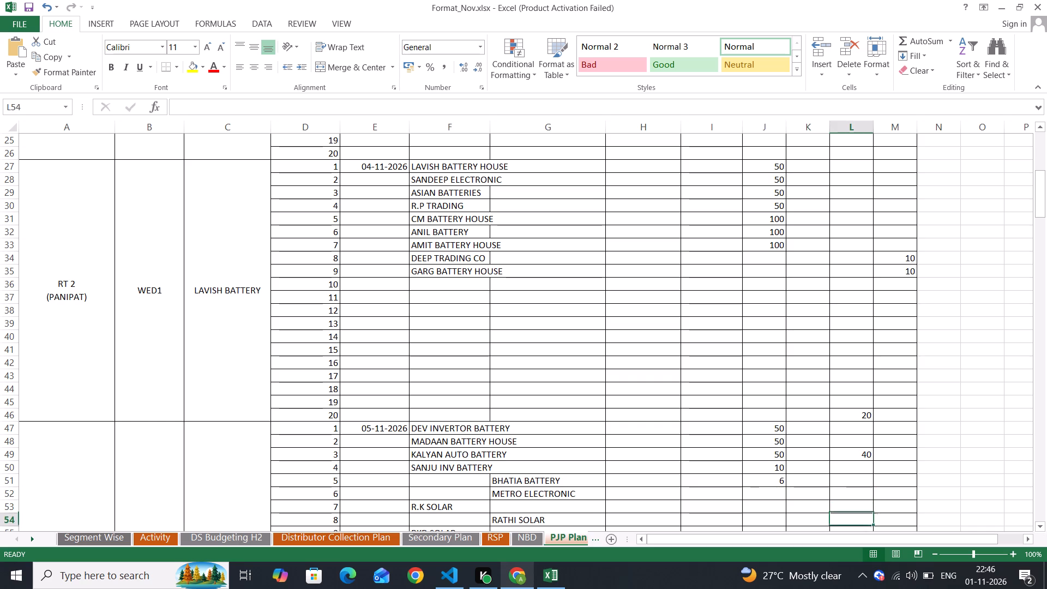
key(Up)
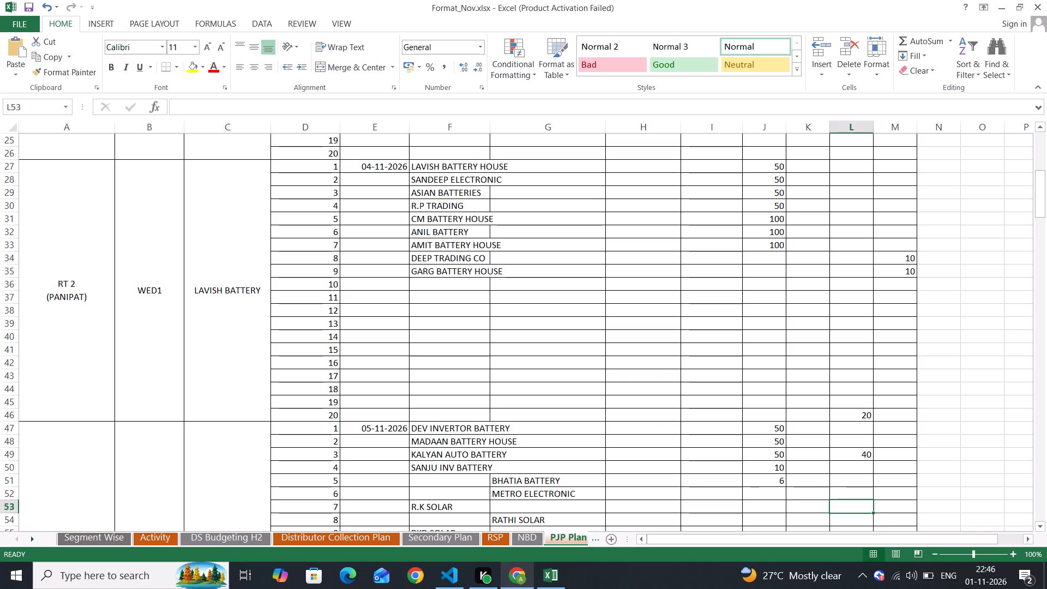
key(Left)
key(Left)
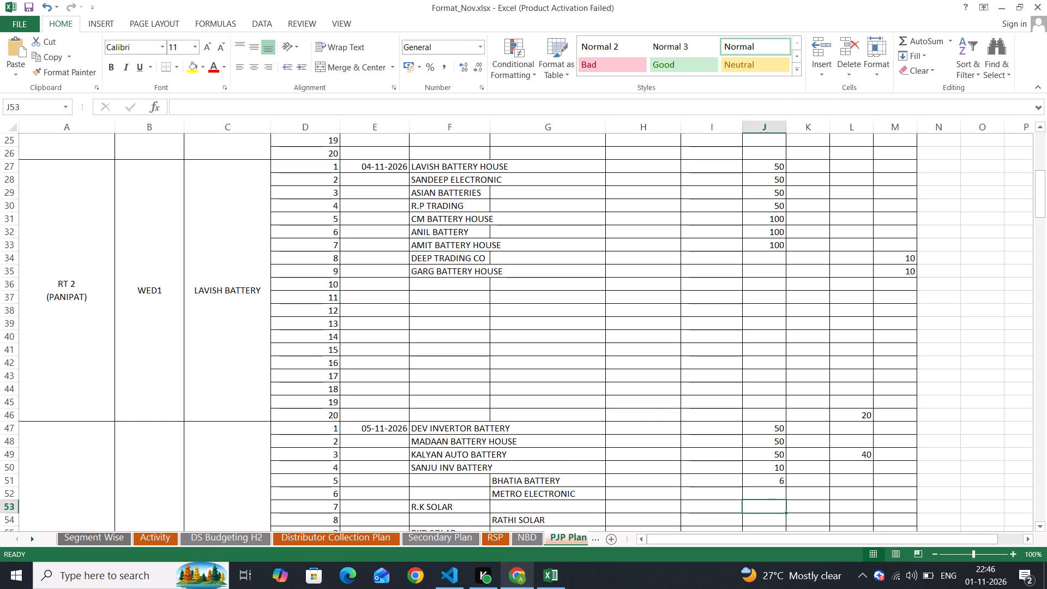
key(6)
key(Down)
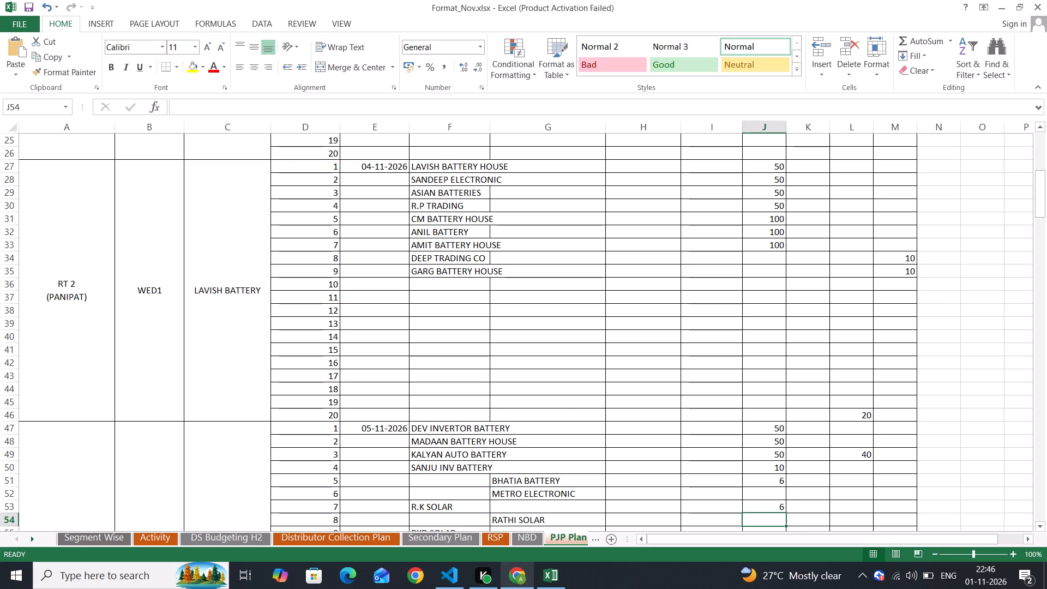
Enter a potential of 10 for RKD SOLAR in cell M55, leaving the RATHI SOLAR row blank.
key(Down)
key(Down)
key(Up)
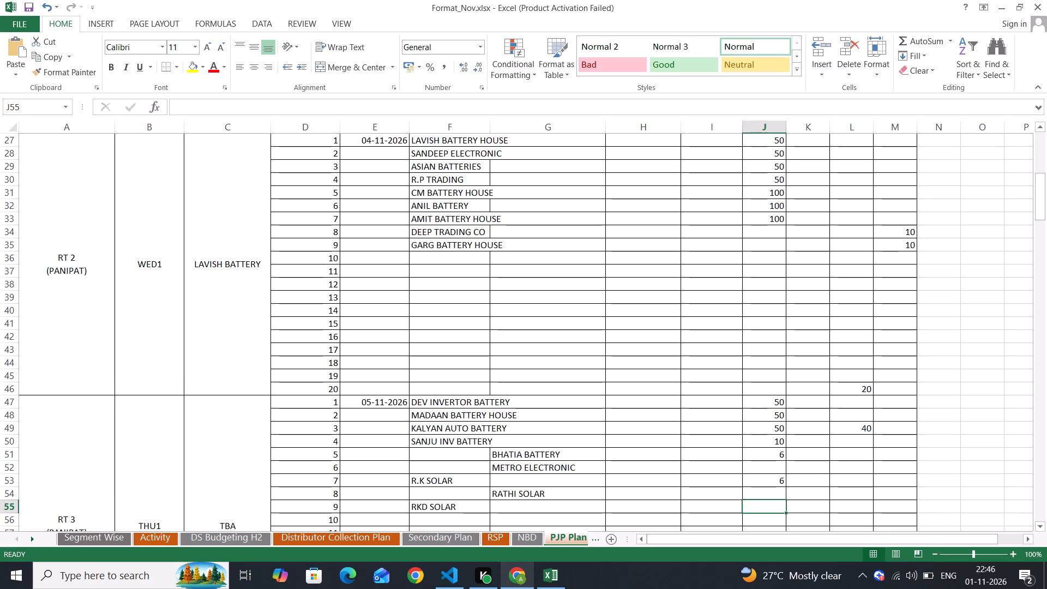
key(Up)
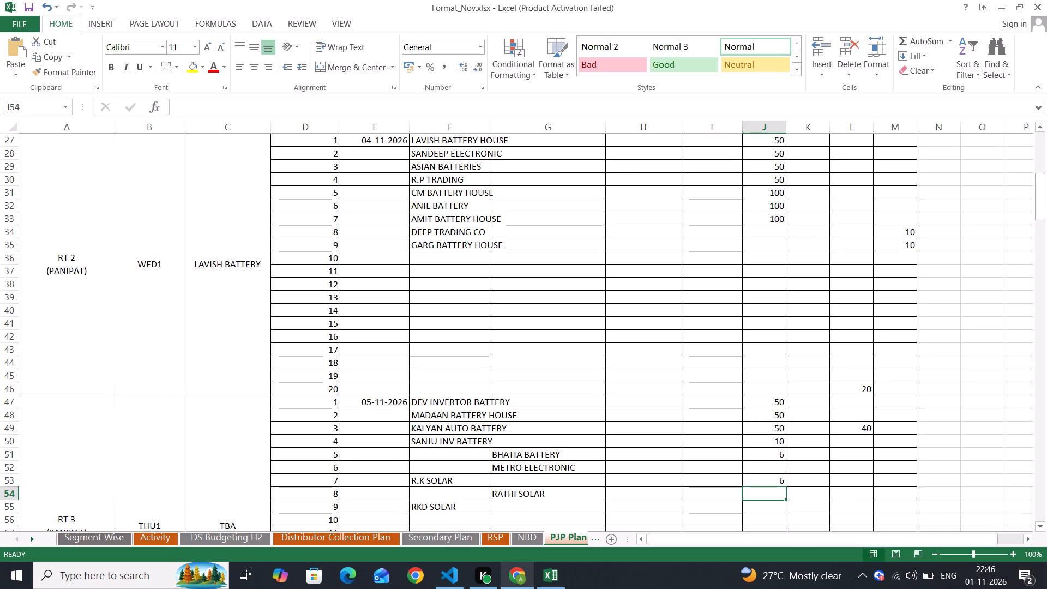
key(Right)
key(Right)
key(Right)
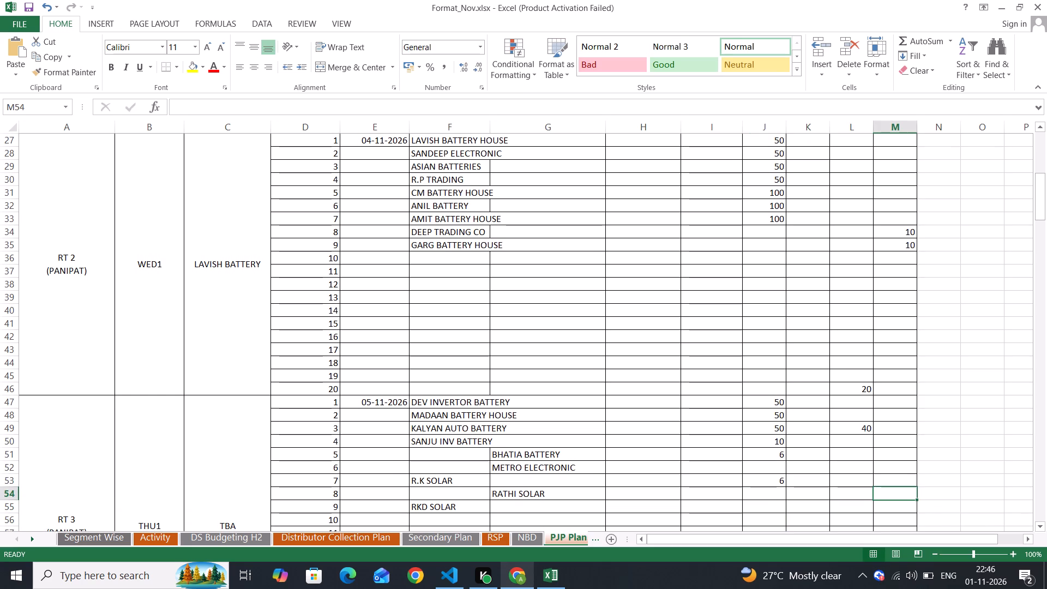
key(Down)
key(1)
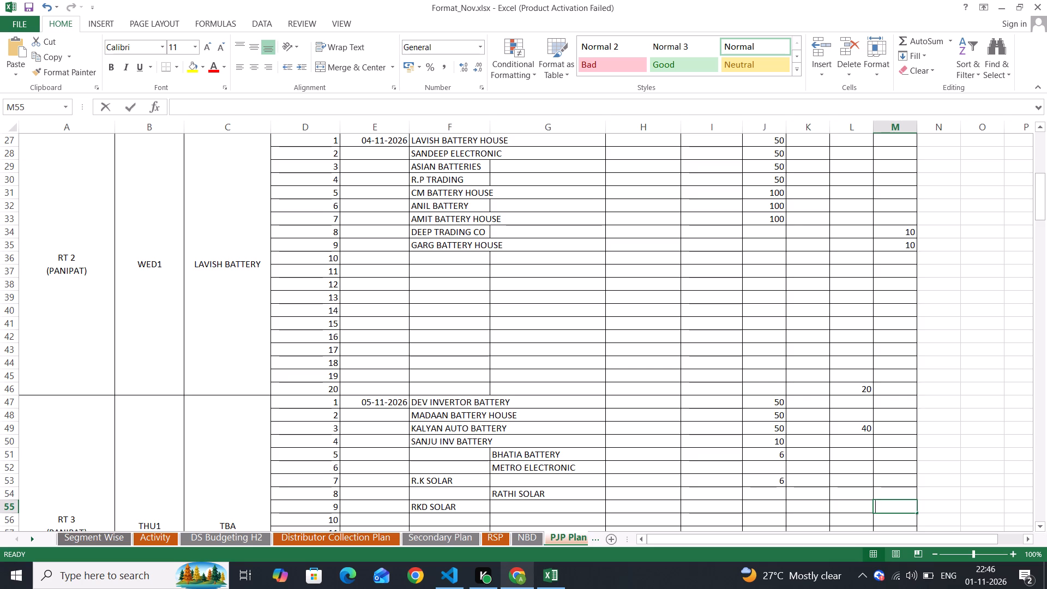
key(0)
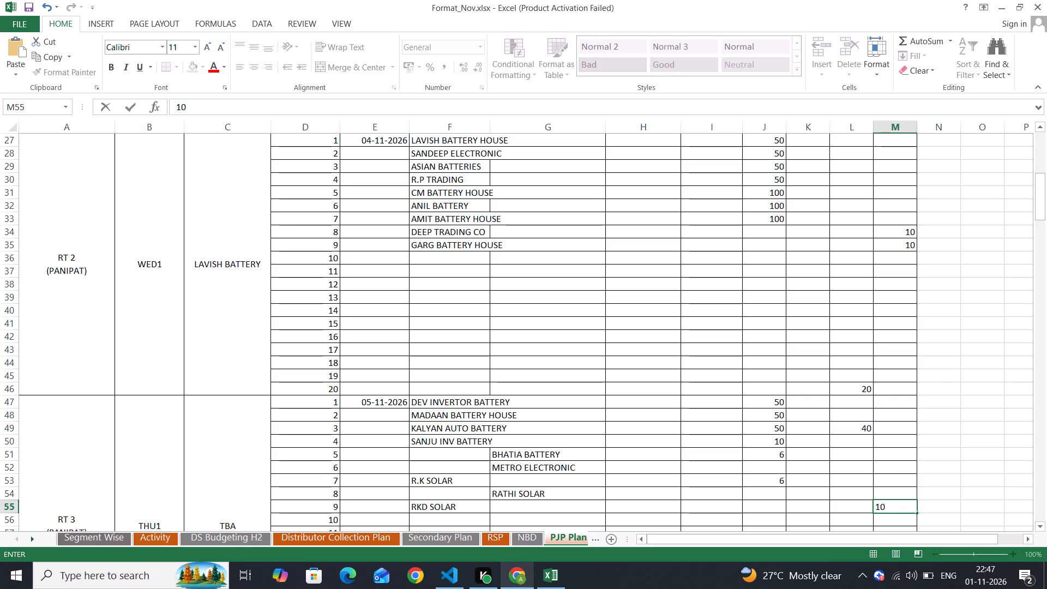
key(Left)
Clear the placeholder text Major Market Name from inside the parentheses in the RT 4 route cell, keeping the RT 4 label.
key(Down)
key(Down)
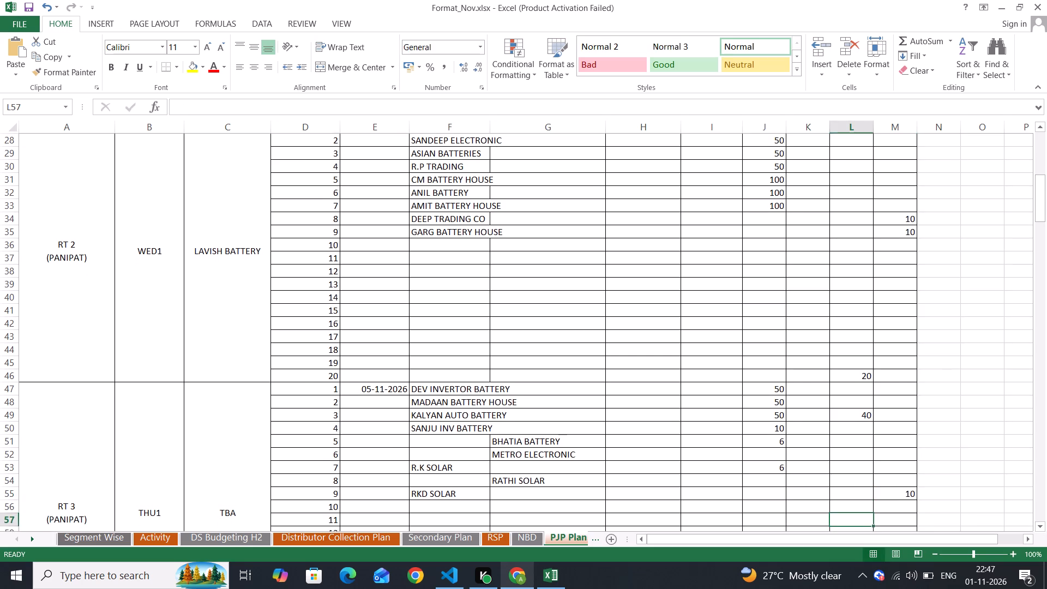
key(Down)
key(Down)
key(Down)
key(Down)
key(Left)
key(Left)
key(Left)
key(Left)
key(Left)
key(Left)
key(Left)
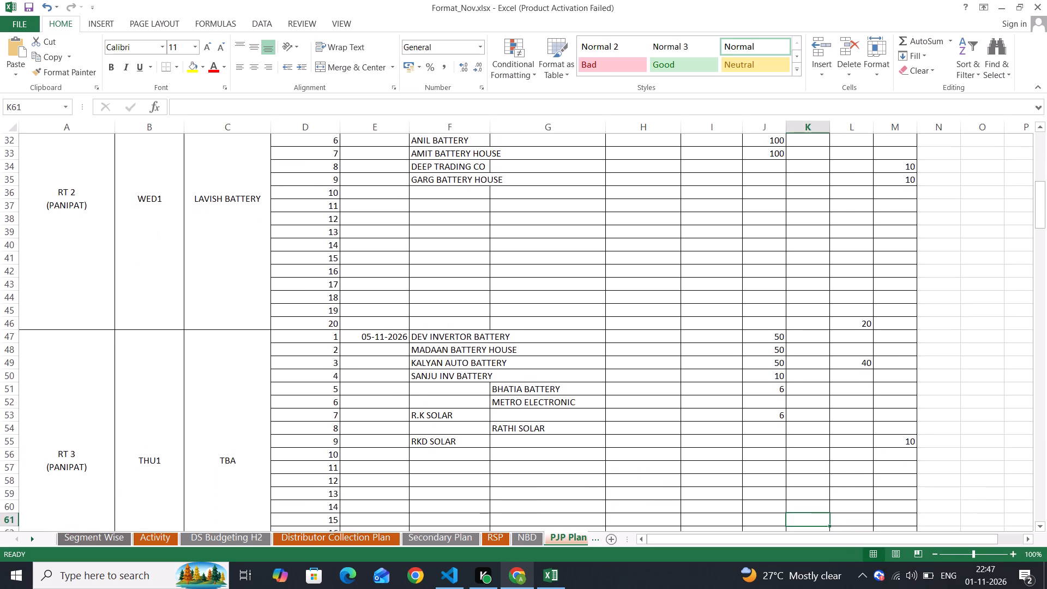
key(Down)
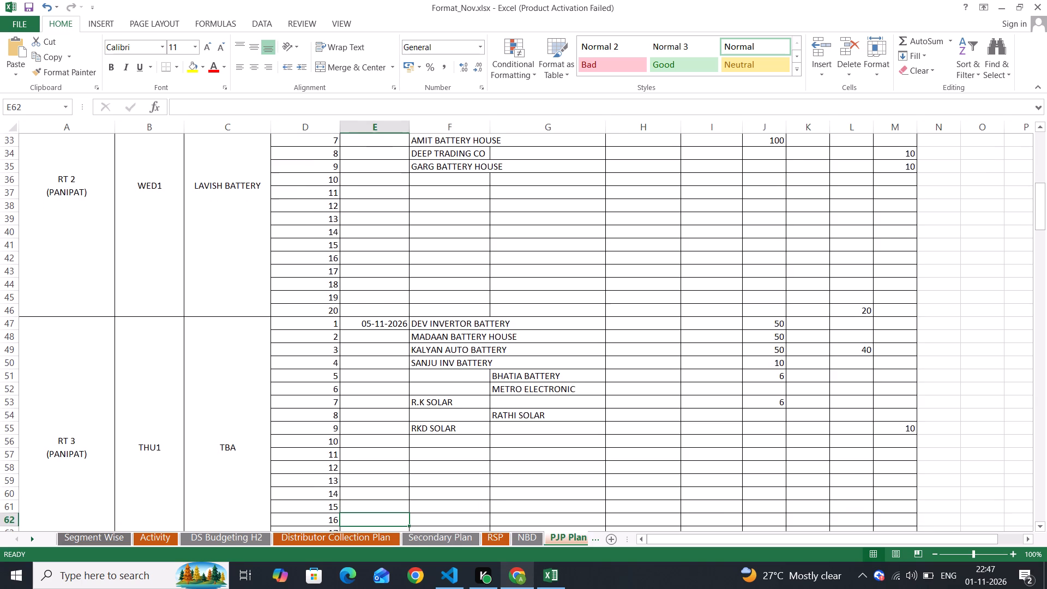
key(Down)
key(Down)
key(Down)
key(Down)
key(Down)
key(Down)
key(Down)
key(Down)
key(Down)
key(Down)
key(Down)
key(Down)
key(Down)
key(Down)
key(Down)
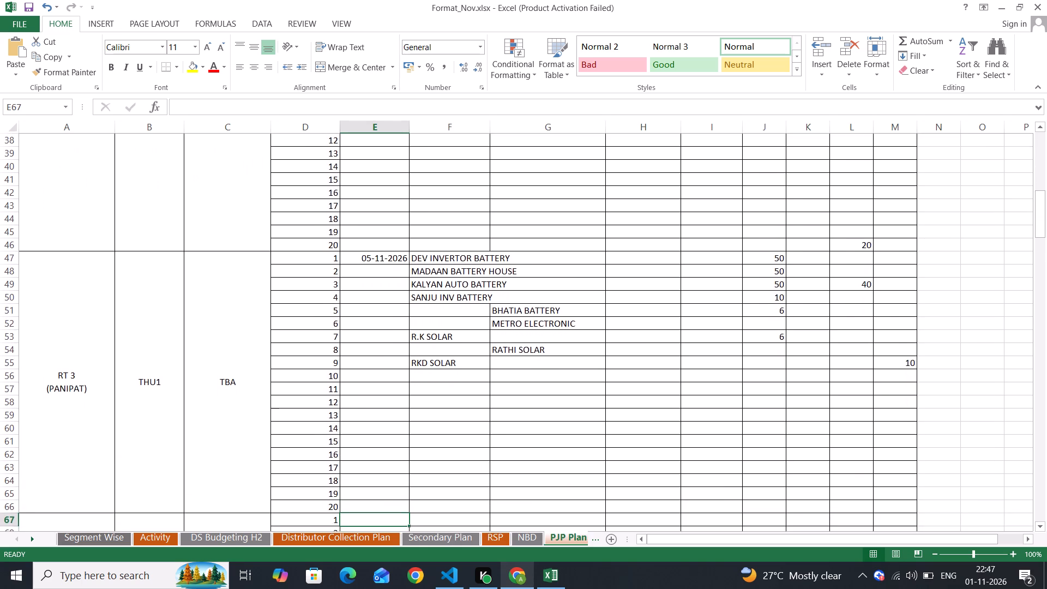
key(Down)
key(Down)
key(Down)
key(Down)
key(Down)
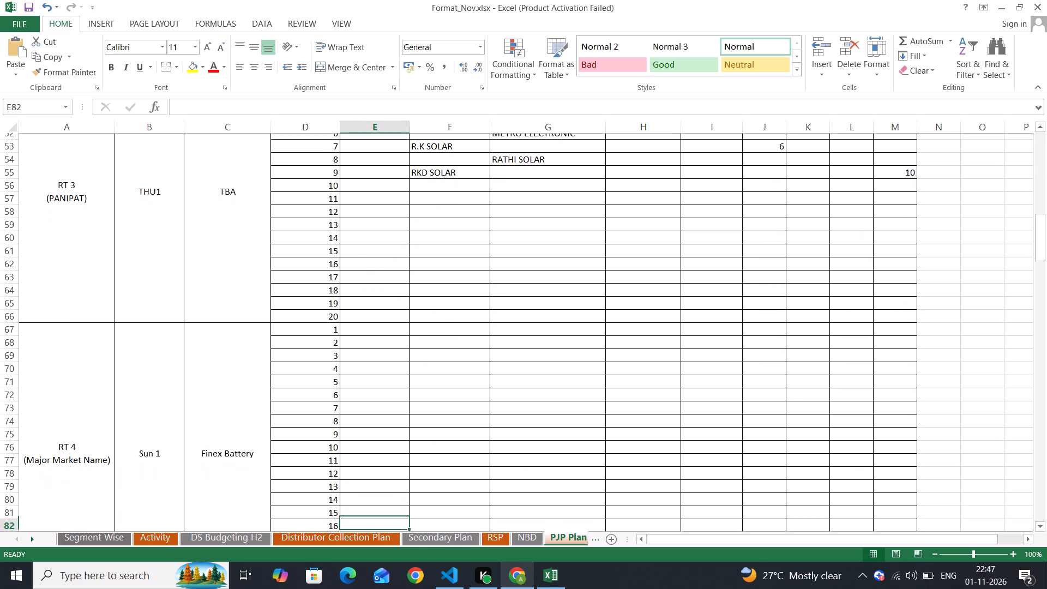
key(Down)
key(Down)
key(Down)
key(Down)
key(Down)
key(Down)
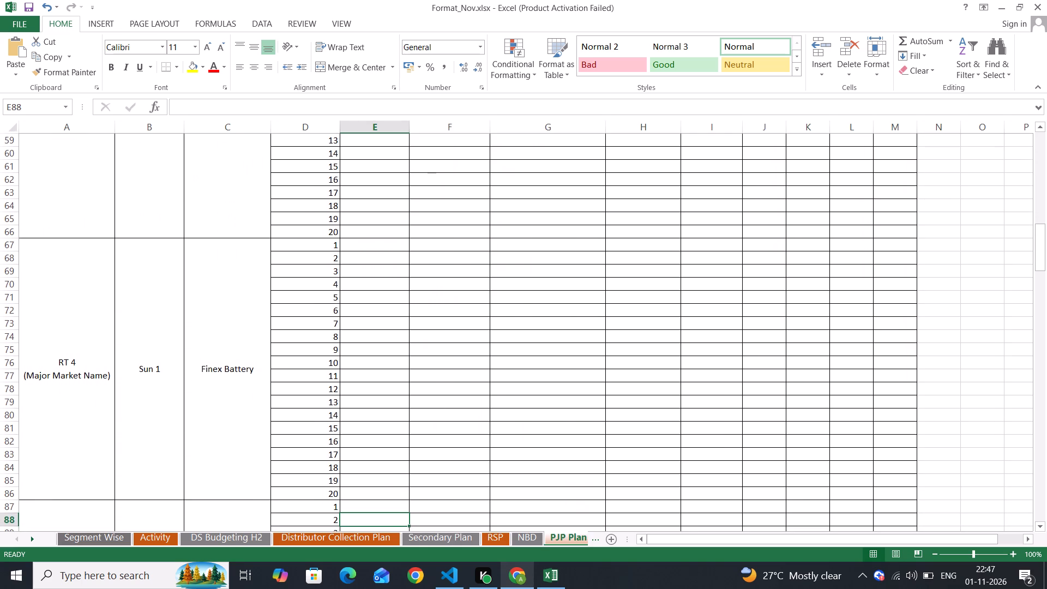
key(Up)
key(Up)
key(Up)
key(Up)
key(Up)
key(Up)
key(Up)
key(Up)
key(Up)
key(Up)
key(Up)
key(Up)
key(Up)
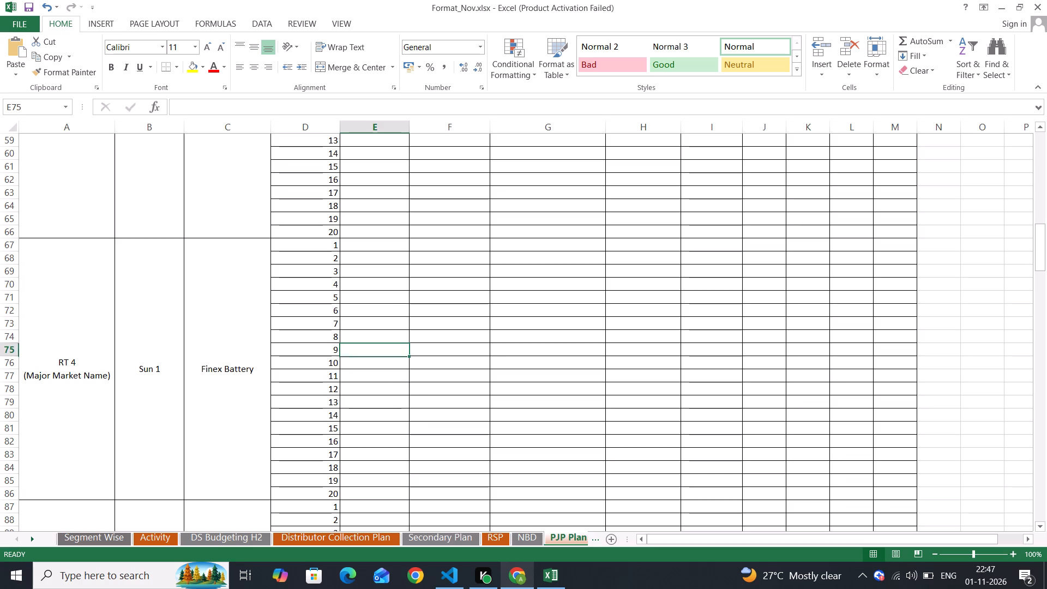
key(Up)
key(Up)
key(Up)
key(Up)
key(Up)
key(Up)
key(Up)
key(Up)
key(Up)
key(Up)
key(Up)
key(Up)
key(Up)
key(Up)
key(Up)
key(Up)
key(Up)
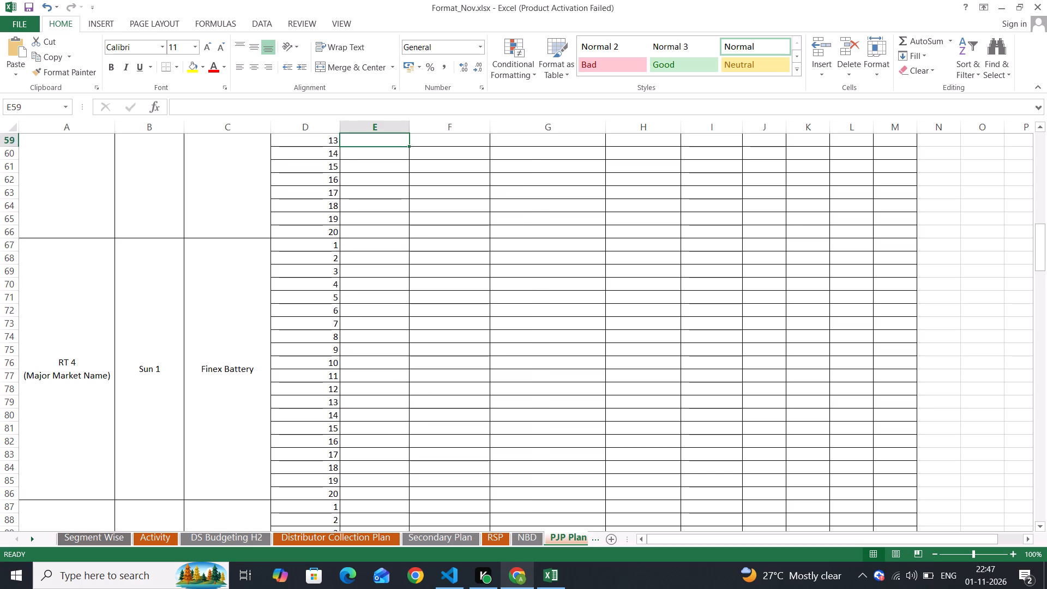
key(Up)
key(Up)
key(Down)
key(Down)
key(Down)
key(Down)
key(Down)
key(Down)
key(Down)
key(Down)
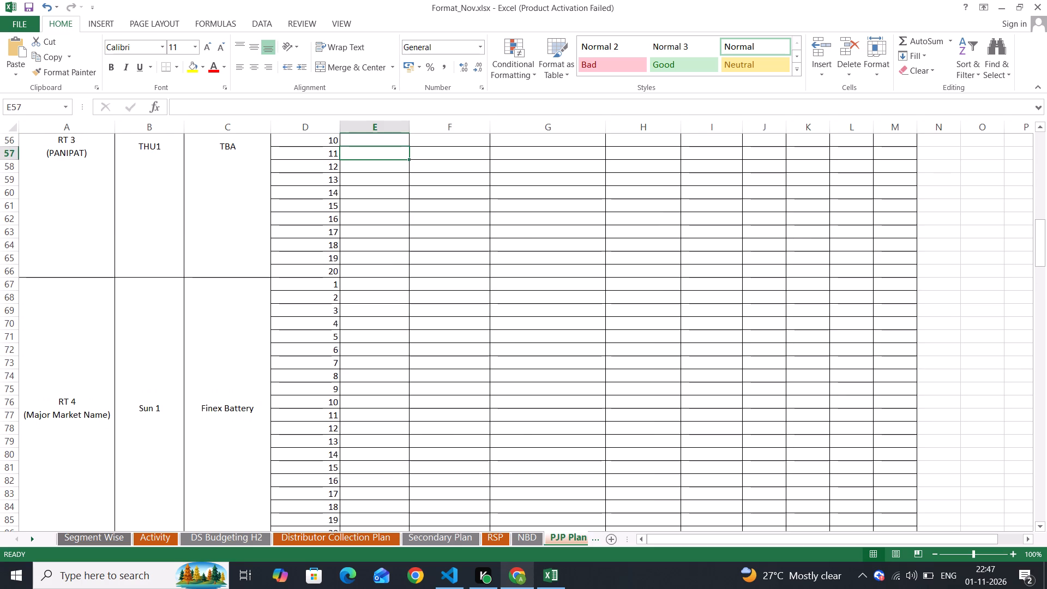
key(Down)
key(Down)
key(Down)
key(Down)
key(Down)
key(Down)
key(Down)
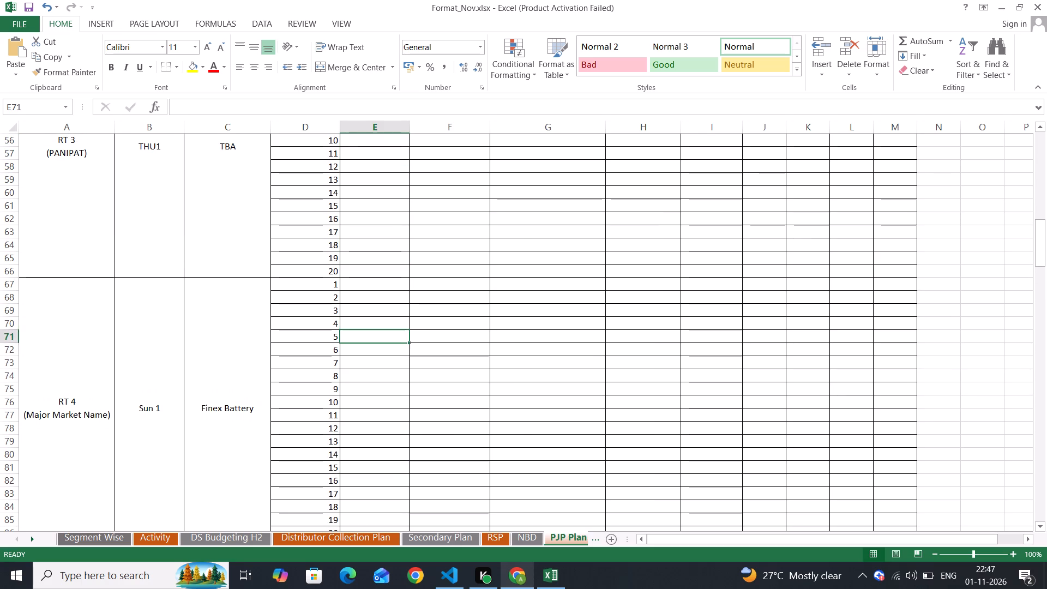
key(Down)
key(Down)
key(Down)
key(Down)
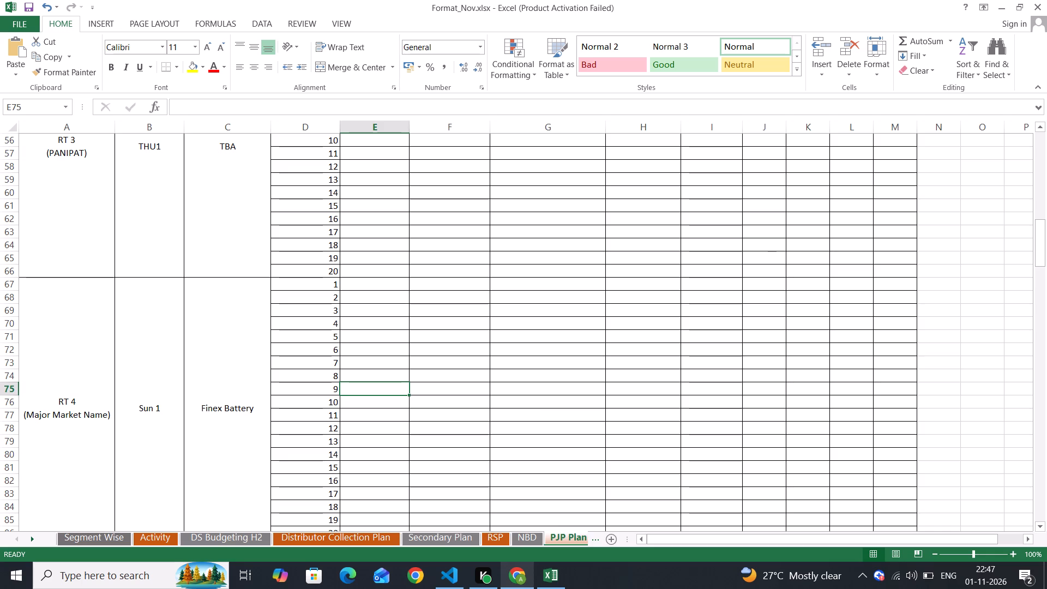
click(103, 414)
double_click(103, 414)
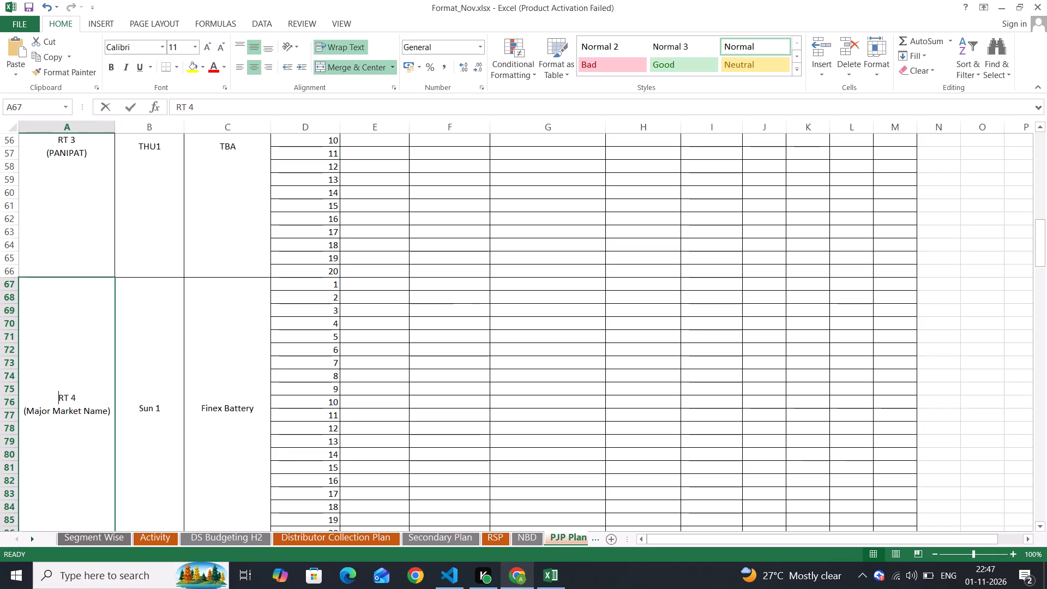
click(108, 414)
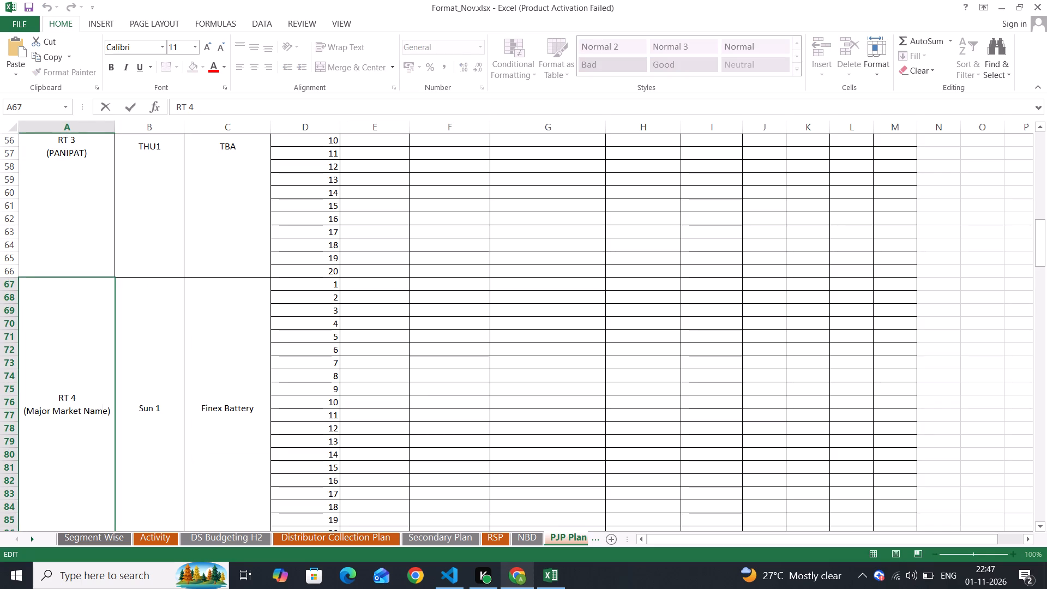
key(BackSpace)
key(BackSpace)
key(BackSpace)
key(BackSpace)
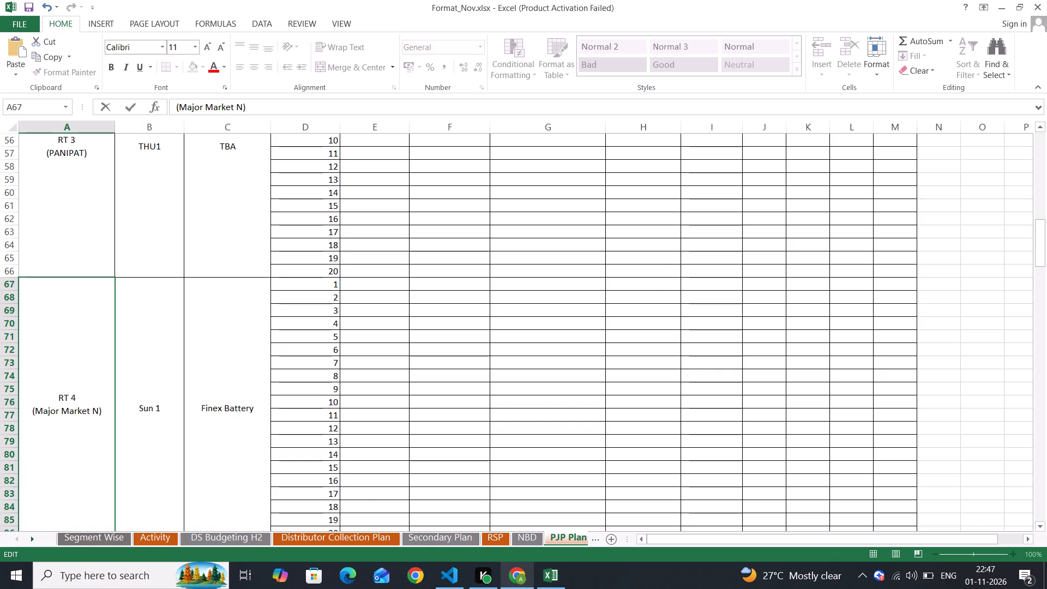
key(BackSpace)
key(BackSpace)
key(BackSpace)
key(BackSpace)
key(BackSpace)
key(BackSpace)
key(BackSpace)
key(BackSpace)
key(BackSpace)
key(BackSpace)
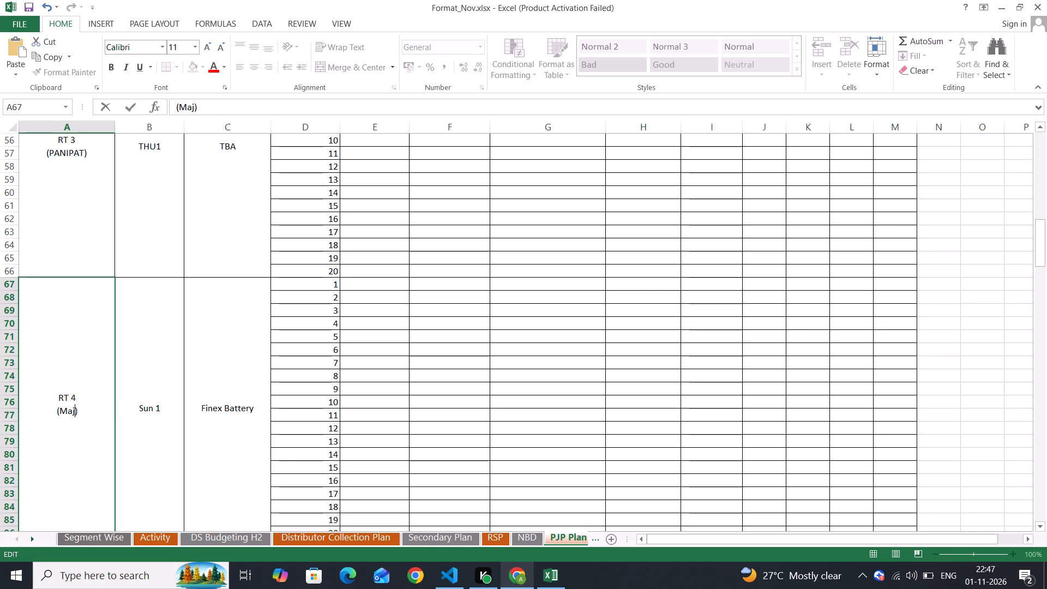
key(BackSpace)
key(BackSpace)
key(BackSpace)
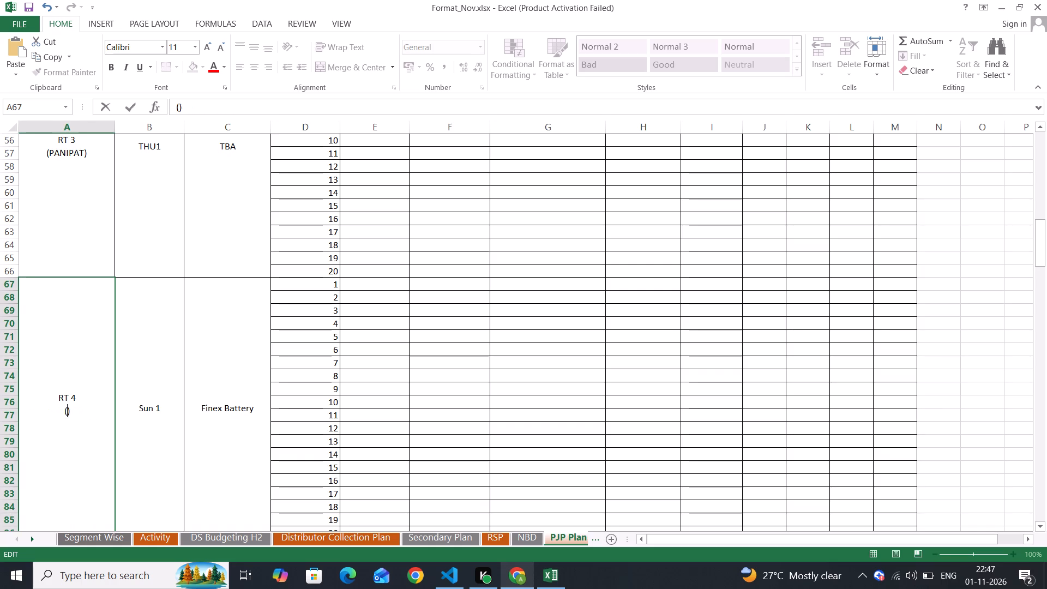
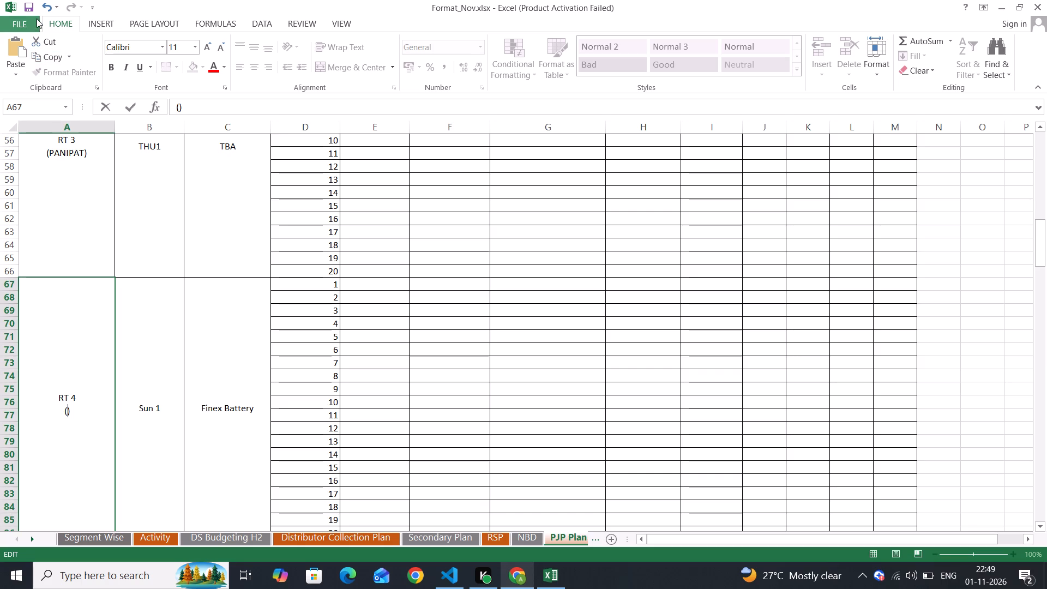
Commit the RT 4 route cell edit and save the workbook under its current name.
click(24, 9)
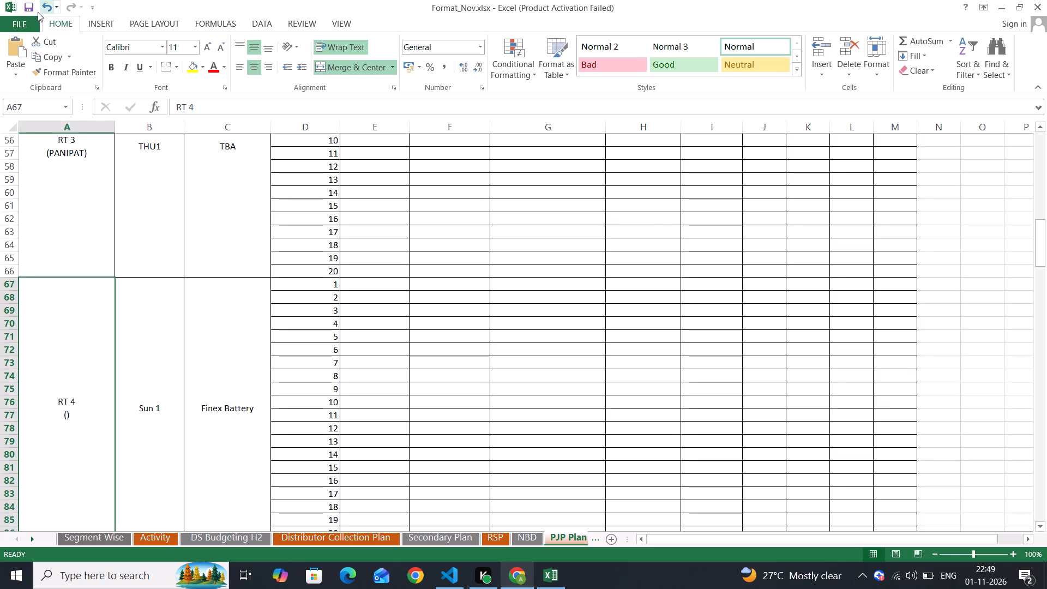
drag(7, 8, 6, 0)
click(6, 0)
click(26, 0)
click(71, 0)
double_click(17, 23)
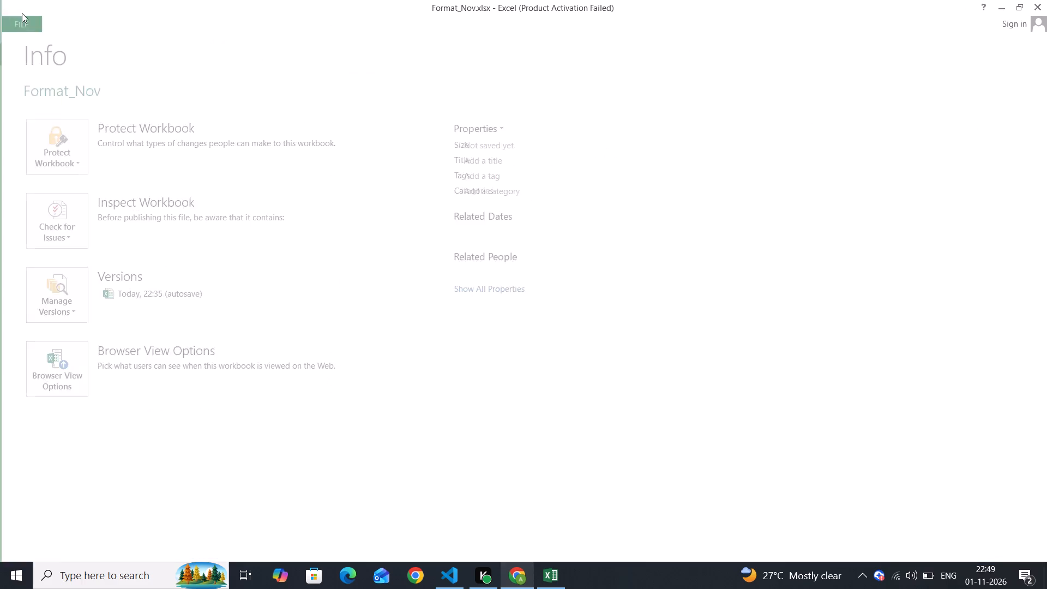
click(22, 21)
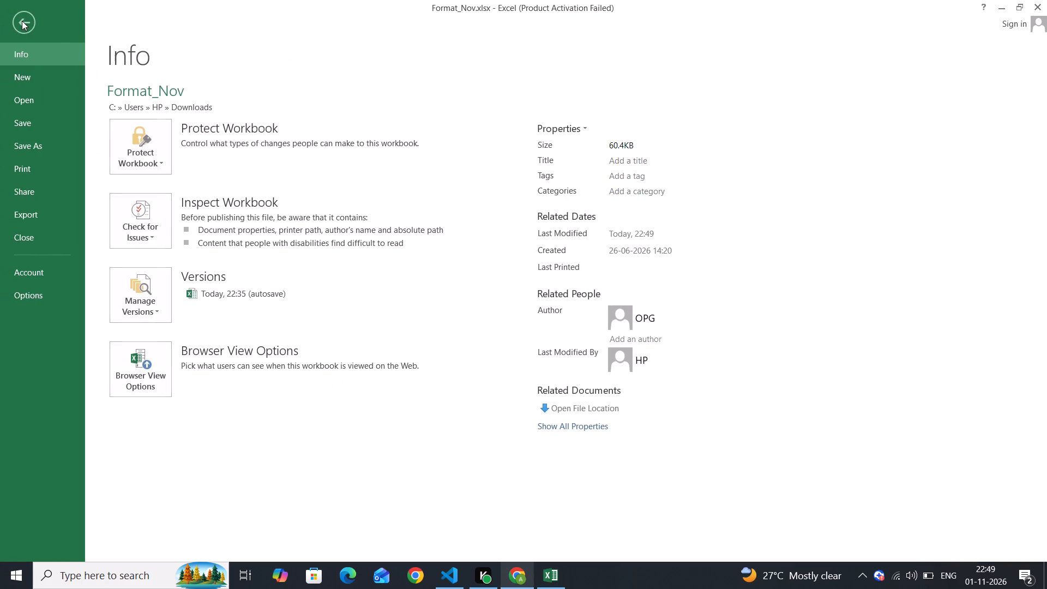
click(46, 123)
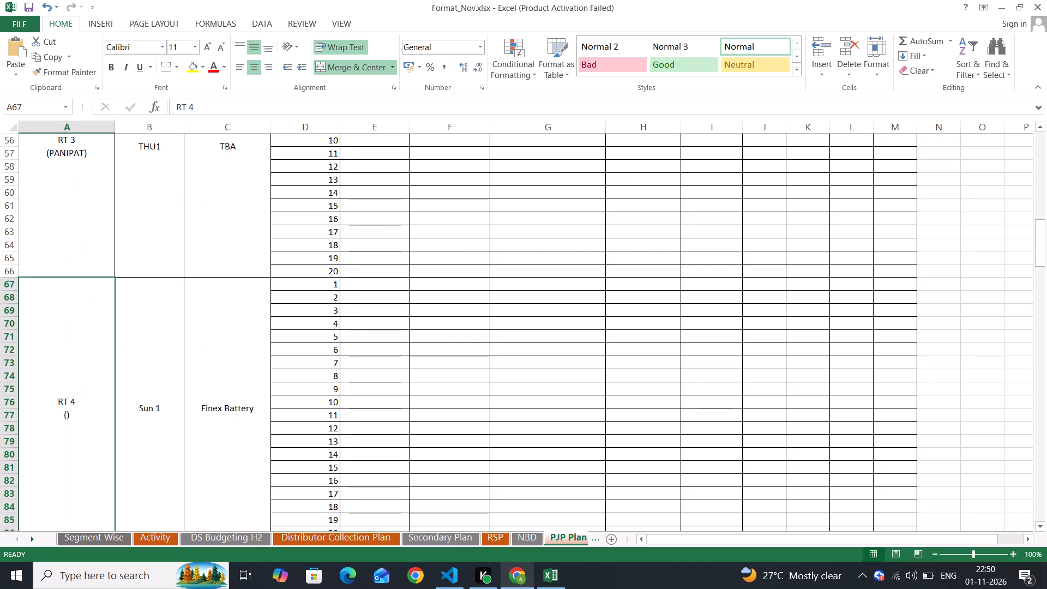
Save a copy of the workbook to the Desktop folder, named Format_Nov.xlsx PJP ANSHUL.
click(10, 20)
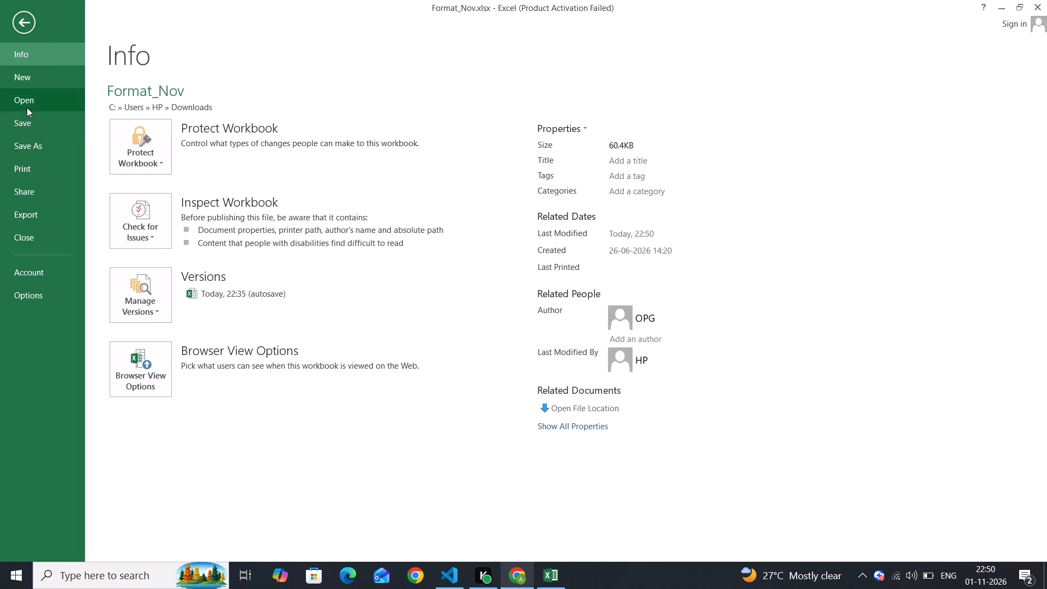
click(29, 143)
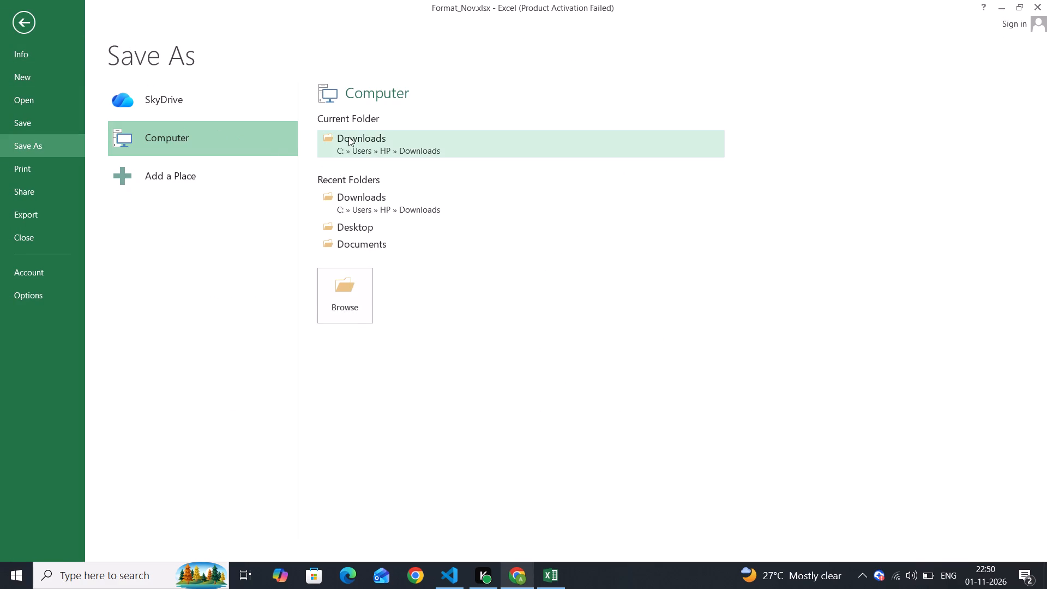
click(366, 224)
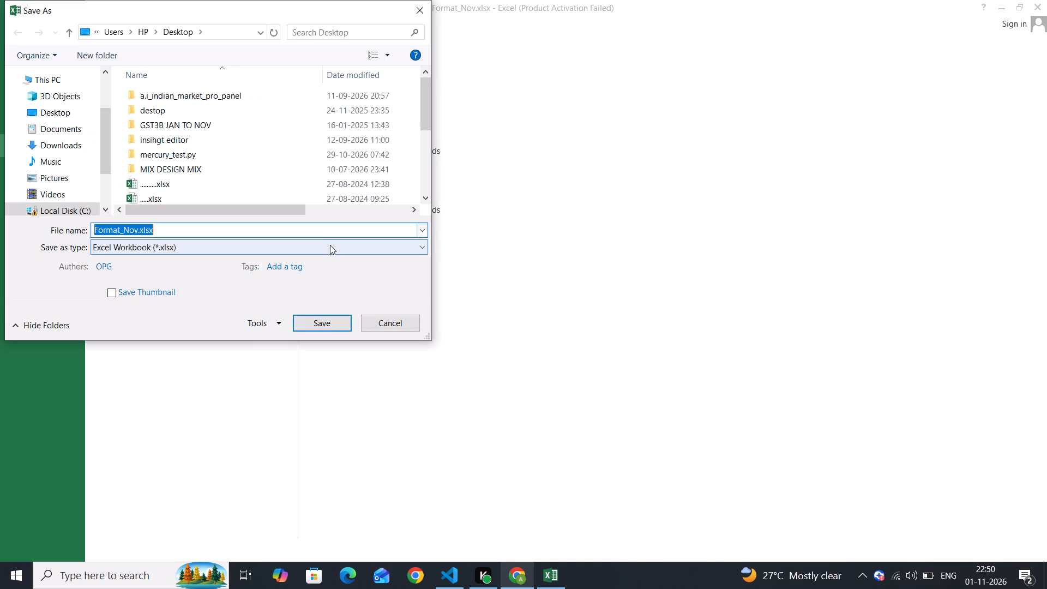
click(219, 221)
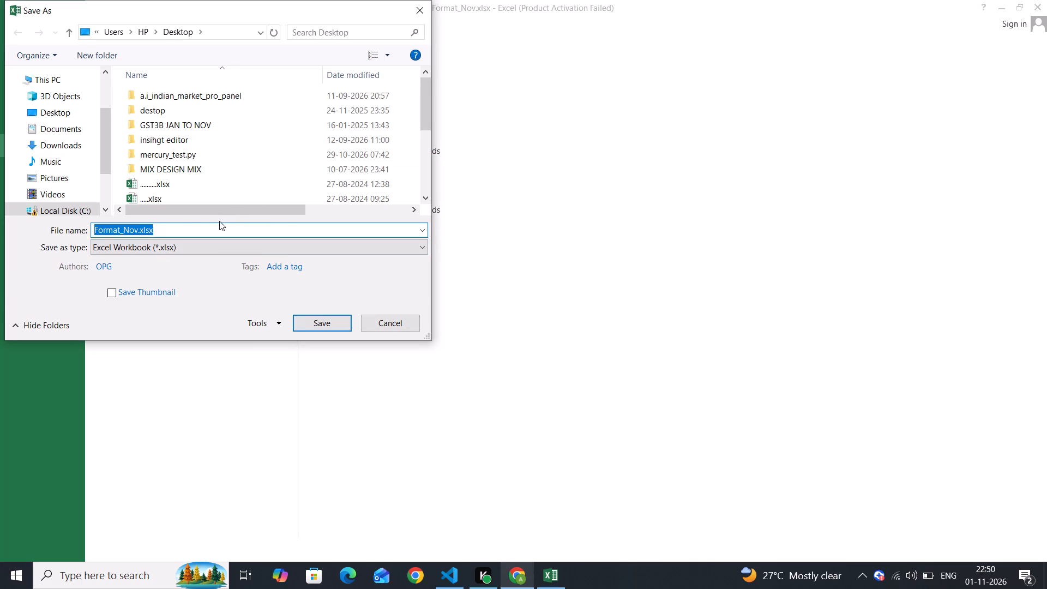
click(166, 226)
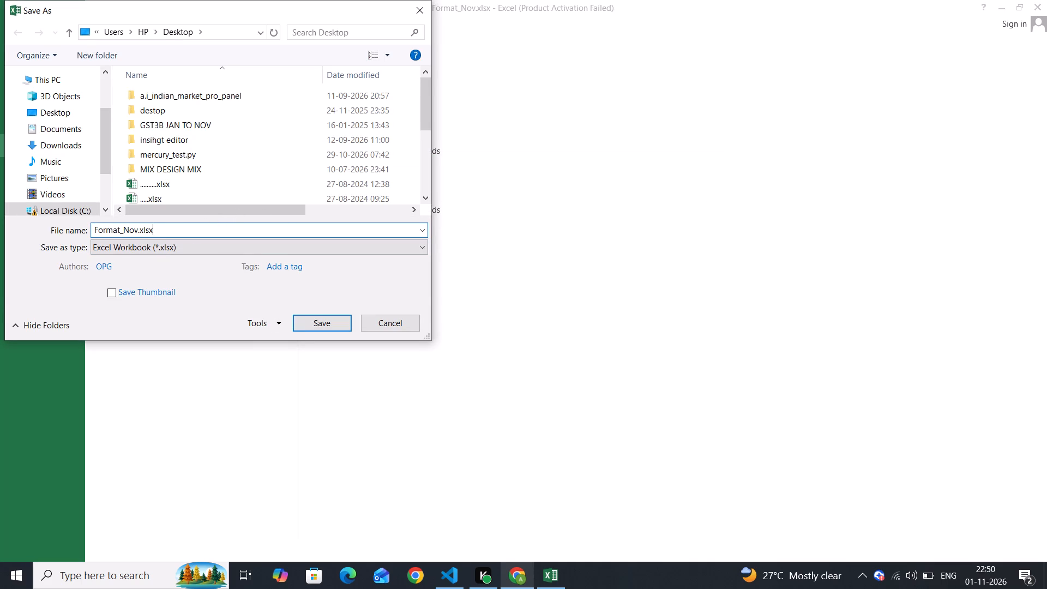
key(space)
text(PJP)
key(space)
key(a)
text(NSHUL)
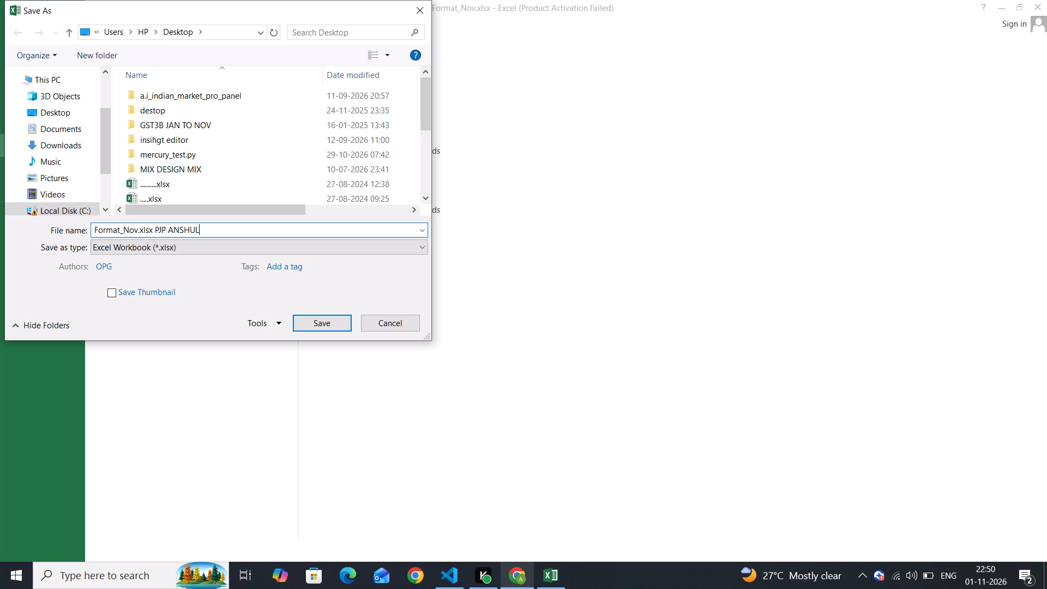